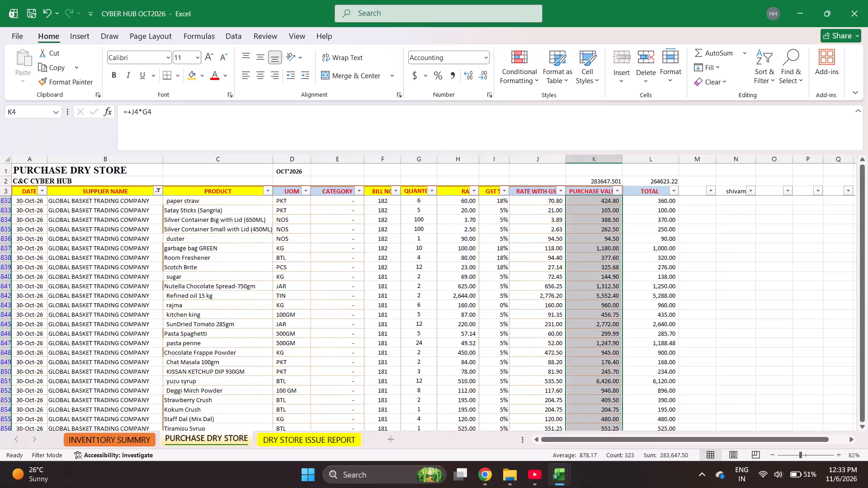
Switch to the inventory summary sheet and examine the opening value, purchase and issue columns for the grocery items near its start.
left_click(116, 441)
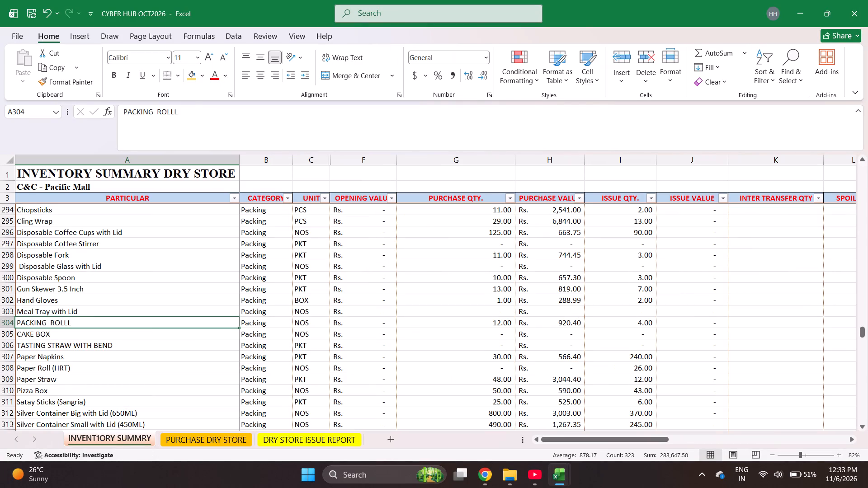
left_click(383, 255)
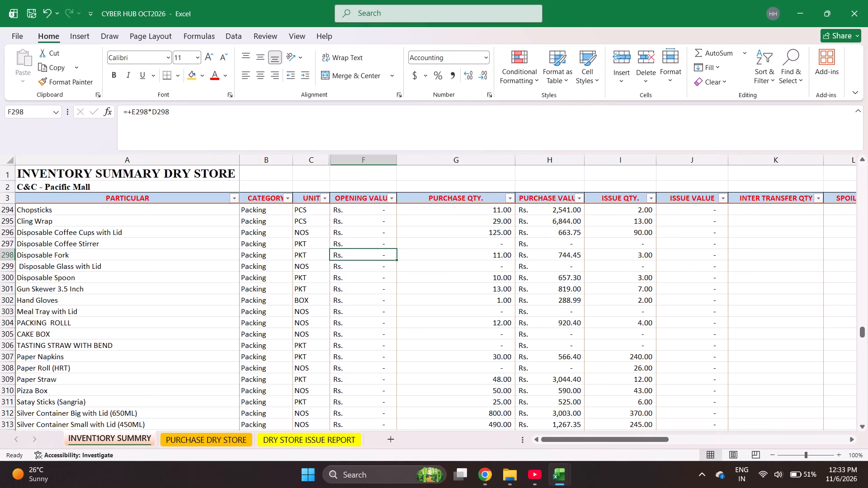
key("ctrl+Up")
key("Down")
key("Down")
key("Down")
key("Down")
key("Down")
key("Down")
key("Down")
key("Down")
key("Down")
key("Down")
key("Down")
key("Down")
key("Down")
key("Down")
key("Down")
key("Down")
key("Down")
key("Down")
key("Down")
key("Down")
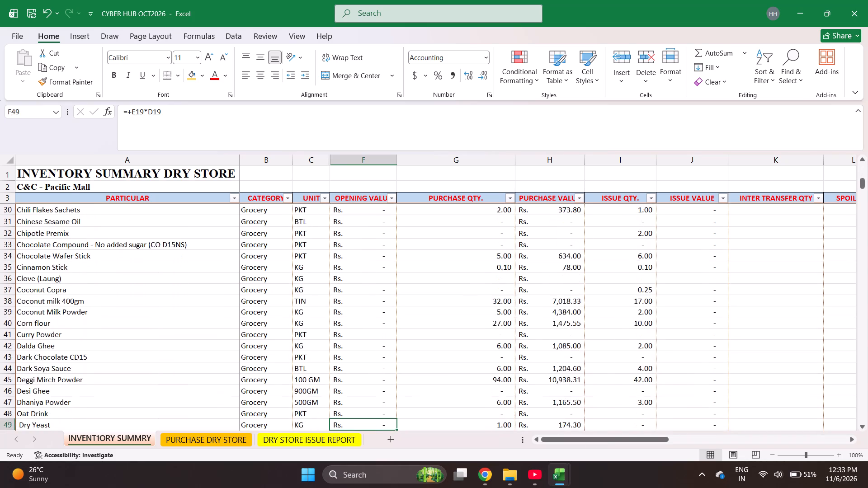
Review the inventory summary rows from the end of the list back up through stationary, beverages and packing to the grocery items.
key("ctrl+Down")
key("Page_Up")
key("Page_Up")
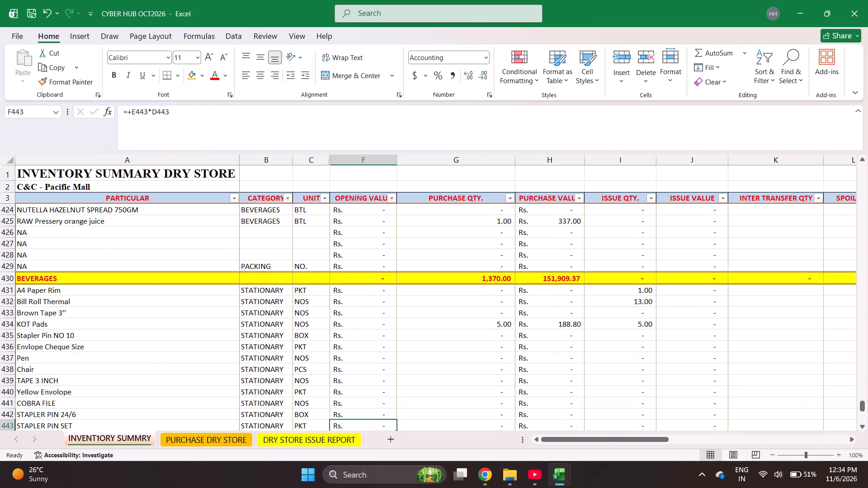
key("Page_Up")
key("Page_Up")
key("Page_Up")
key("Page_Up")
key("Page_Up")
key("Page_Up")
key("Page_Up")
key("Page_Up")
key("Page_Up")
key("Page_Up")
key("Page_Up")
key("Page_Up")
key("Page_Up")
key("Page_Up")
key("Page_Up")
key("Page_Up")
key("Page_Up")
key("Page_Up")
key("Page_Up")
key("Page_Up")
key("Page_Up")
key("Page_Up")
key("Page_Up")
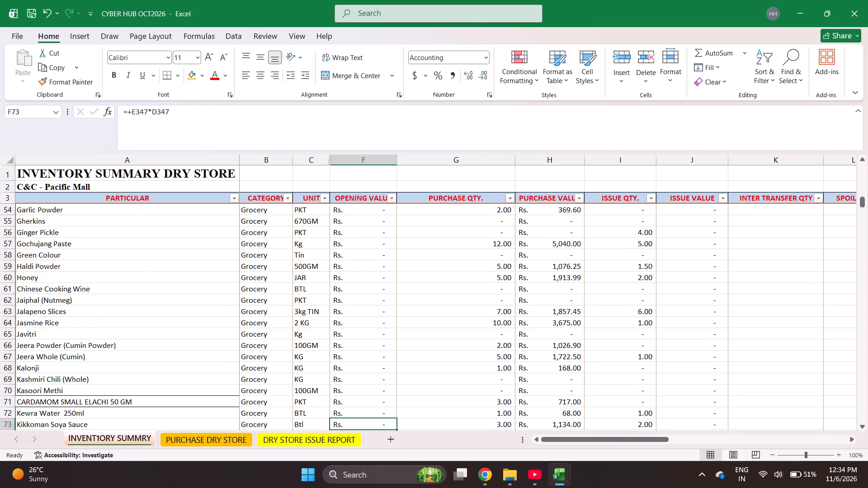
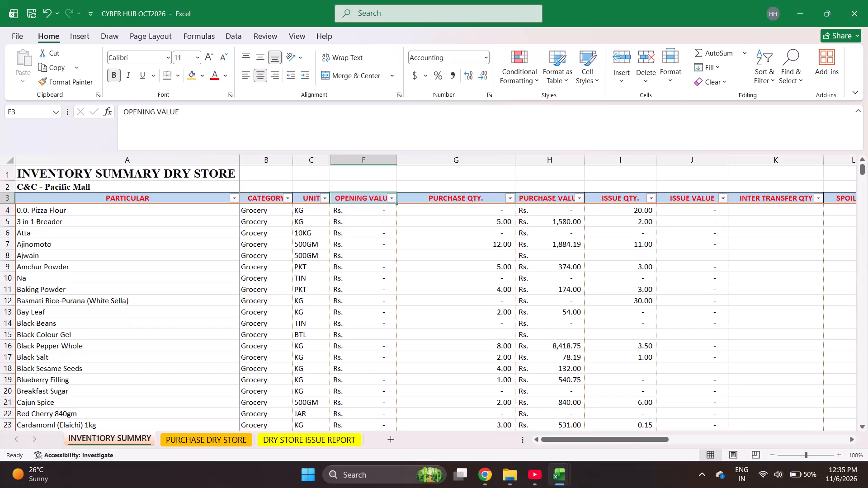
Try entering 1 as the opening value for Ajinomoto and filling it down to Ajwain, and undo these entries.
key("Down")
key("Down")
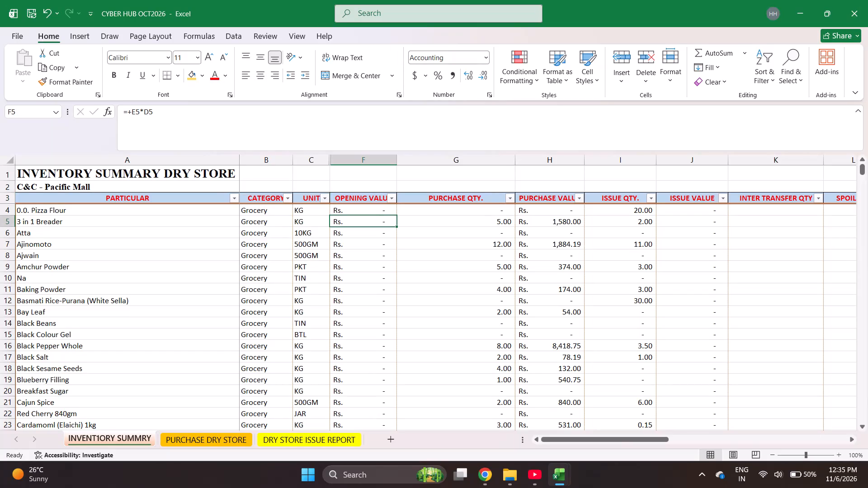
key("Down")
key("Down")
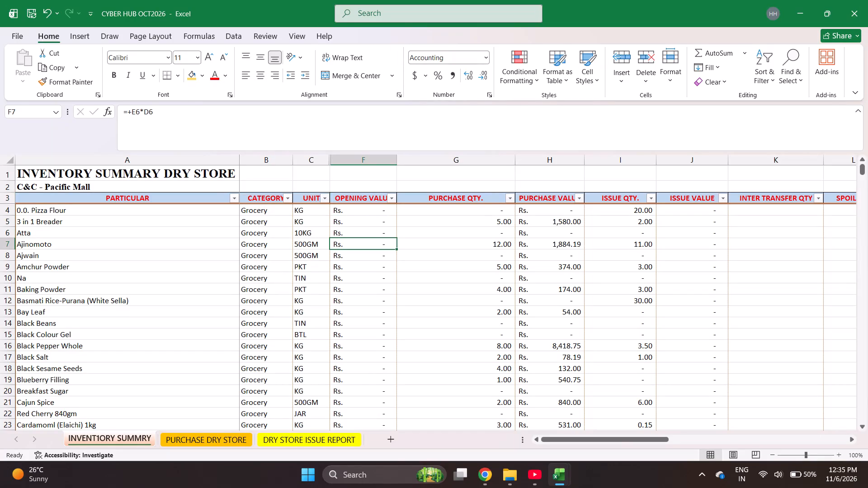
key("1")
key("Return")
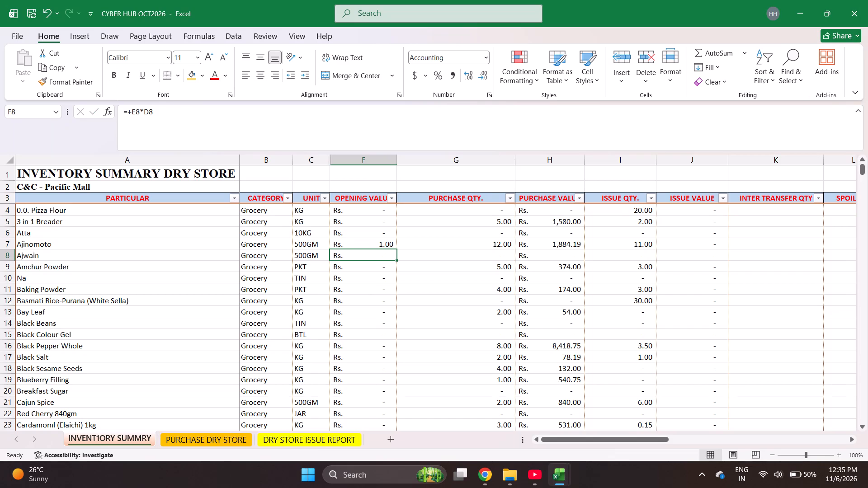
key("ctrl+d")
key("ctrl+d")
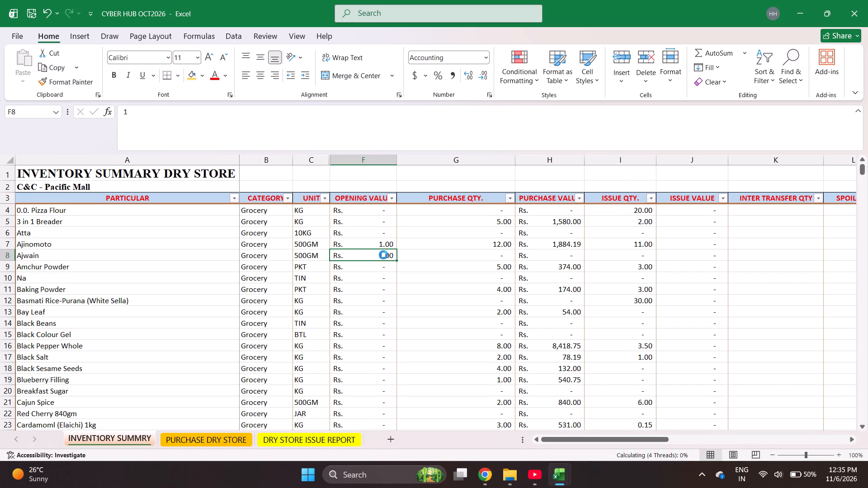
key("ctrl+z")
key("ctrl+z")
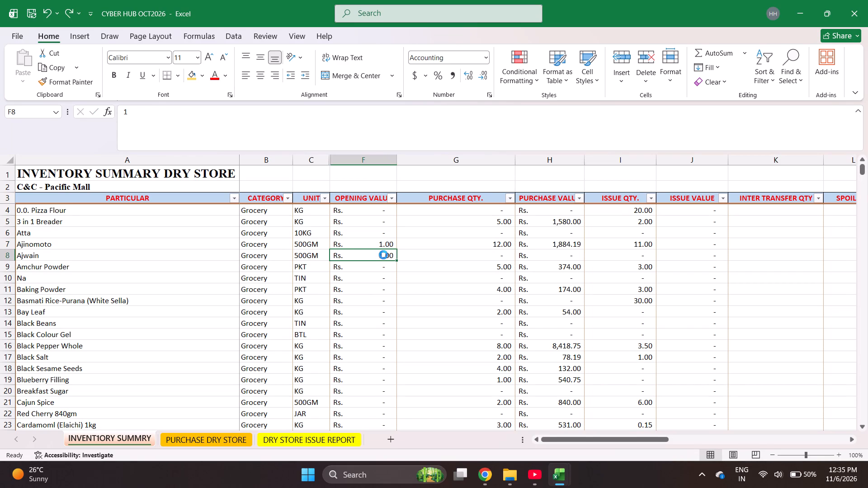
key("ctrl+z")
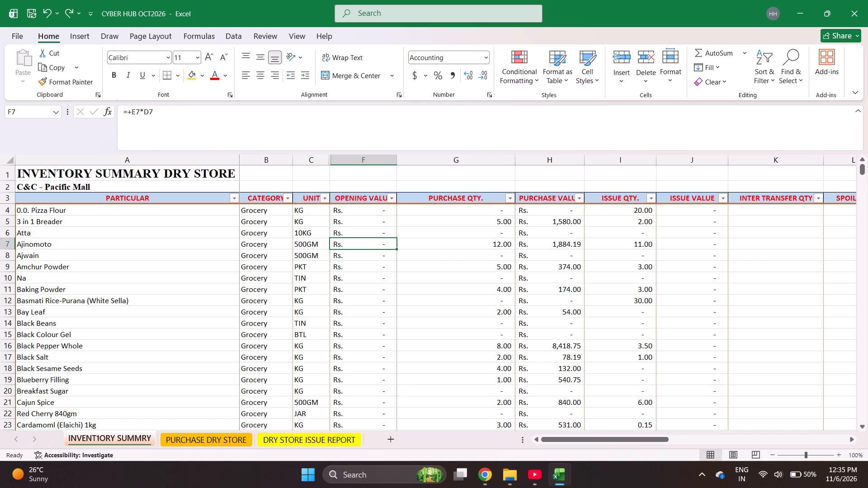
Unhide the average rate and opening balance columns between the unit and opening value columns.
left_click_drag(319, 160, 402, 160)
right_click(398, 193)
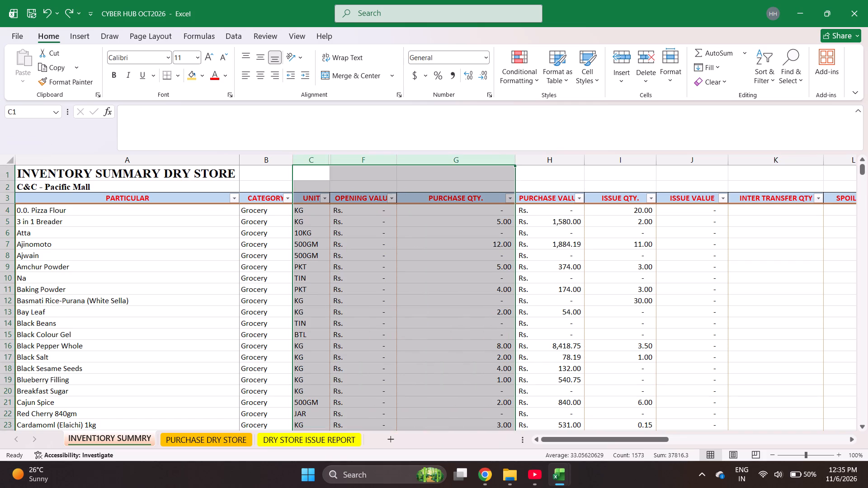
left_click(452, 408)
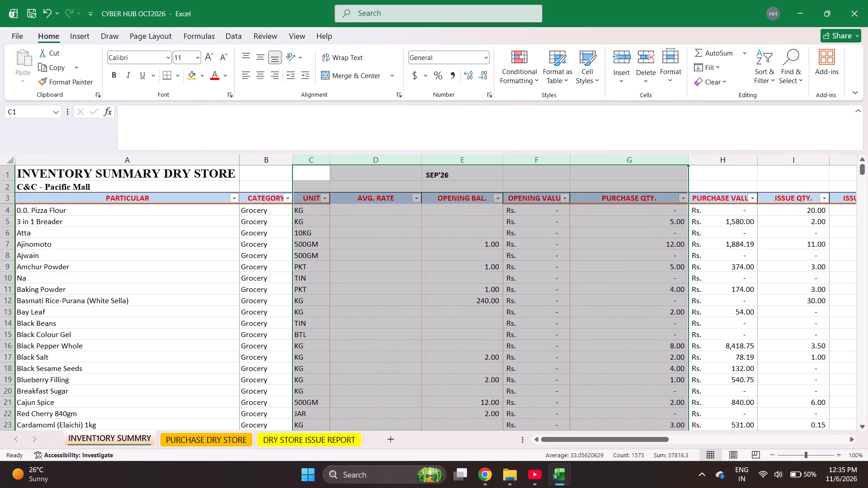
Examine the SEP'26 opening balance entries for the grocery items from Atta down to Cajun Spice.
left_click(458, 236)
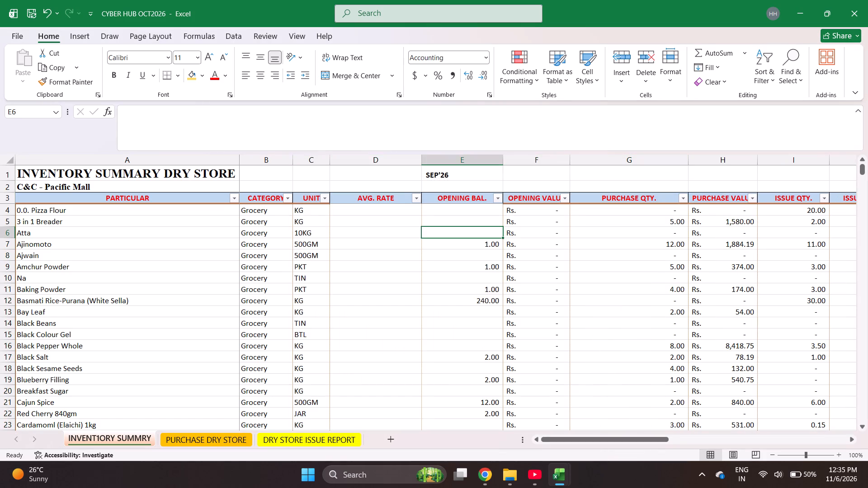
key("ctrl+Down")
key("ctrl+Down")
key("ctrl+Down")
key("ctrl+Down")
key("ctrl+Down")
key("ctrl+Down")
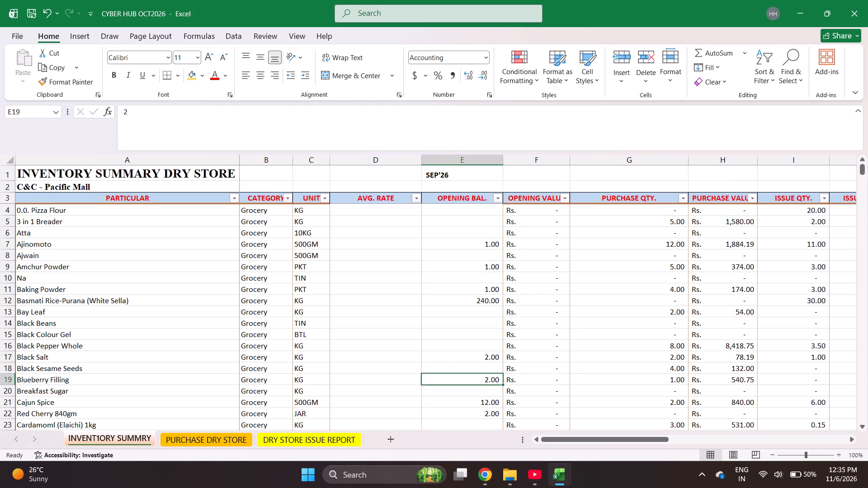
key("ctrl+Down")
Save the CYBER HUB OCT2026 workbook.
key("ctrl+s")
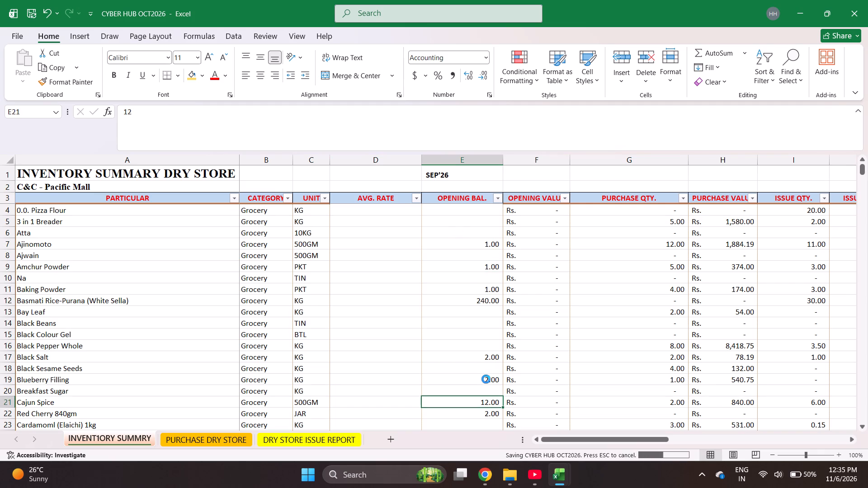
Switch to File Explorer showing the CNC OCT DATA 2026 folder.
left_click(514, 479)
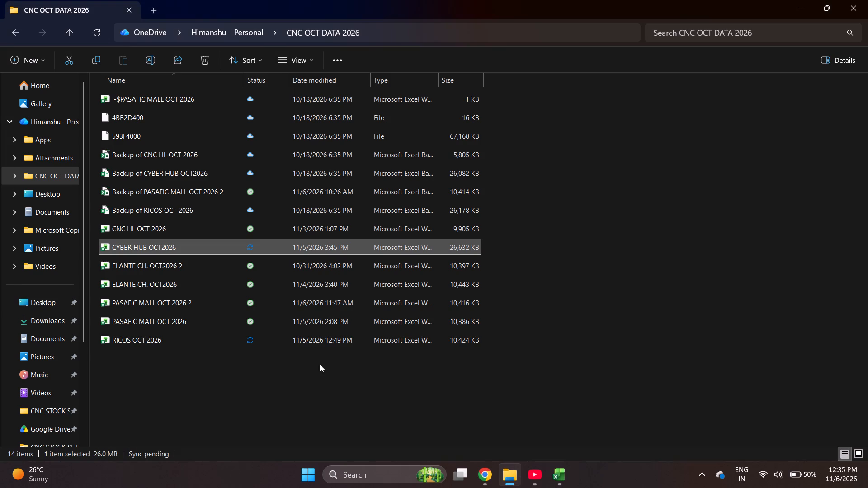
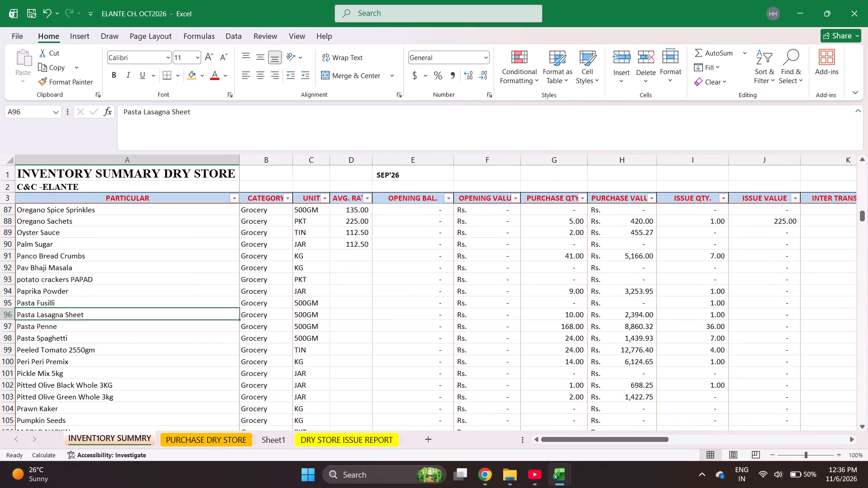
Examine the SEP'26 opening balance column across the whole C&C Elante dry store inventory summary, returning to the first items.
left_click(424, 226)
key("Page_Up")
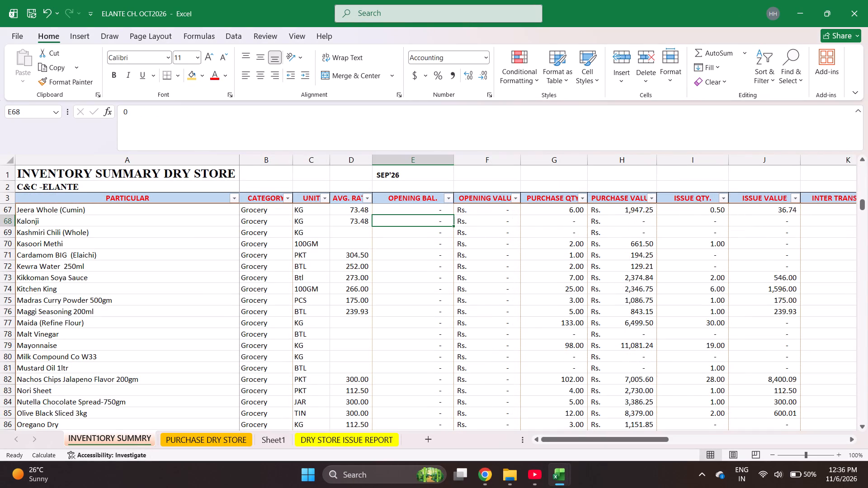
key("Page_Up")
key("Page_Down")
key("Page_Down")
key("Page_Down")
key("Page_Down")
key("Page_Down")
key("Page_Down")
key("Page_Down")
key("Page_Down")
key("Page_Down")
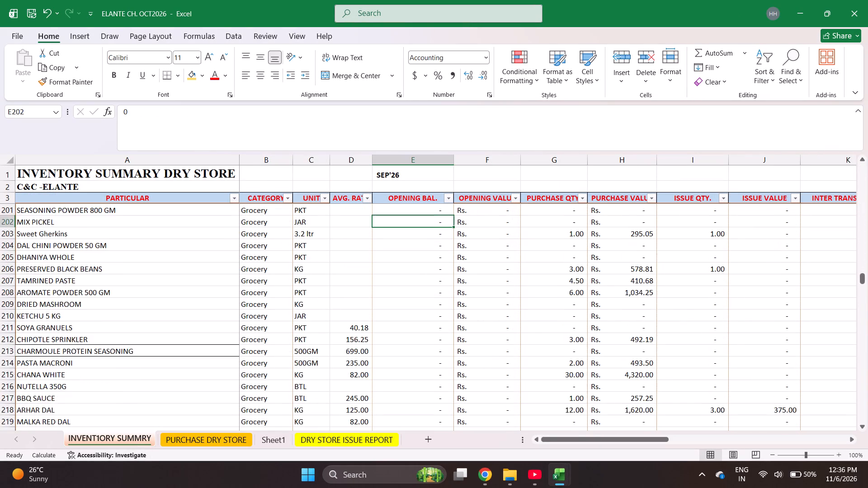
key("Page_Down")
key("Page_Down")
key("Page_Down")
key("Page_Down")
key("Page_Down")
key("Page_Up")
key("Page_Up")
key("Page_Up")
key("Page_Up")
key("Page_Up")
key("Page_Up")
key("Page_Up")
key("Page_Up")
key("Page_Up")
key("Page_Up")
key("Page_Up")
key("Page_Up")
key("Page_Up")
key("Page_Up")
key("Page_Up")
key("Page_Up")
key("Page_Up")
key("Page_Up")
key("Page_Up")
key("Page_Up")
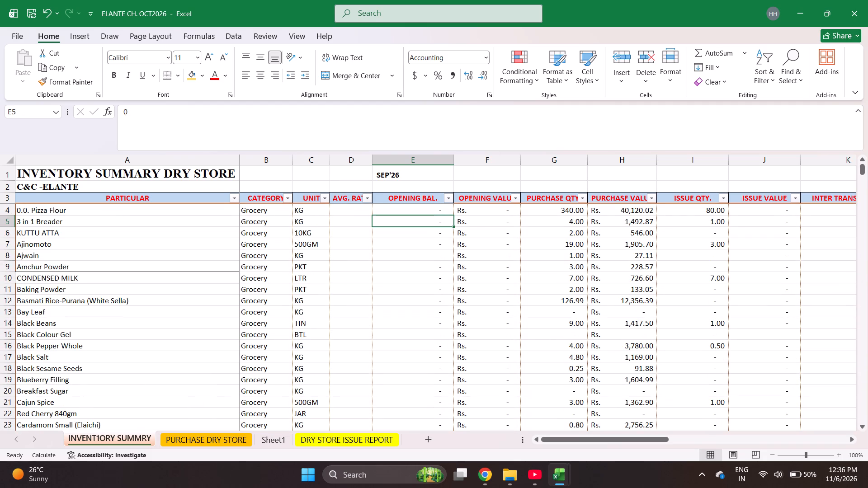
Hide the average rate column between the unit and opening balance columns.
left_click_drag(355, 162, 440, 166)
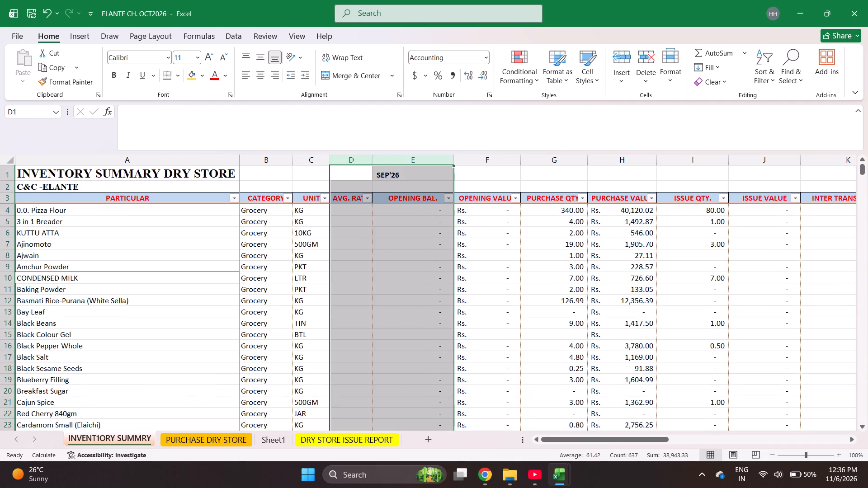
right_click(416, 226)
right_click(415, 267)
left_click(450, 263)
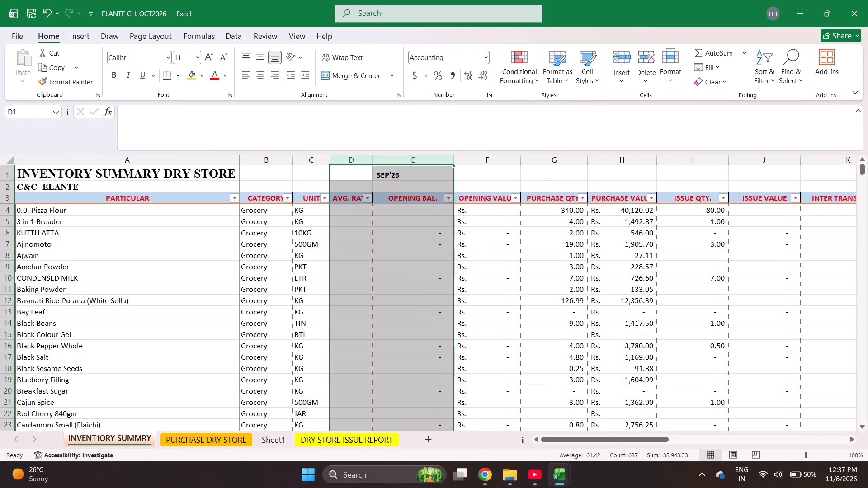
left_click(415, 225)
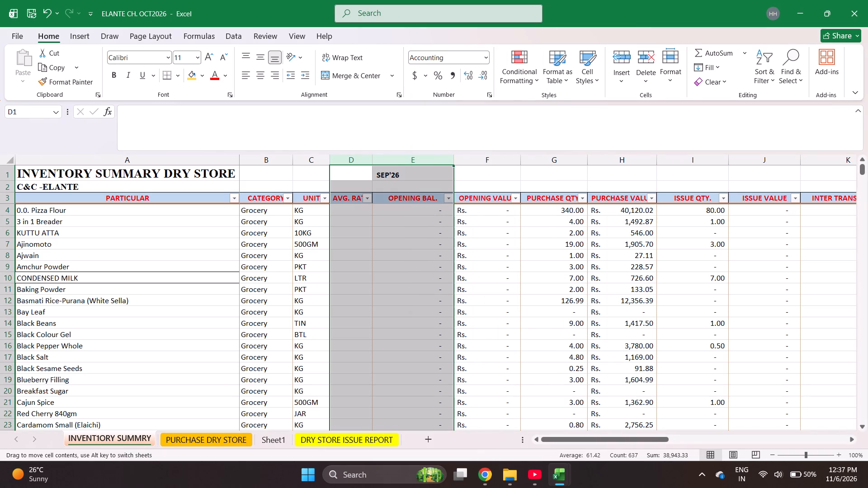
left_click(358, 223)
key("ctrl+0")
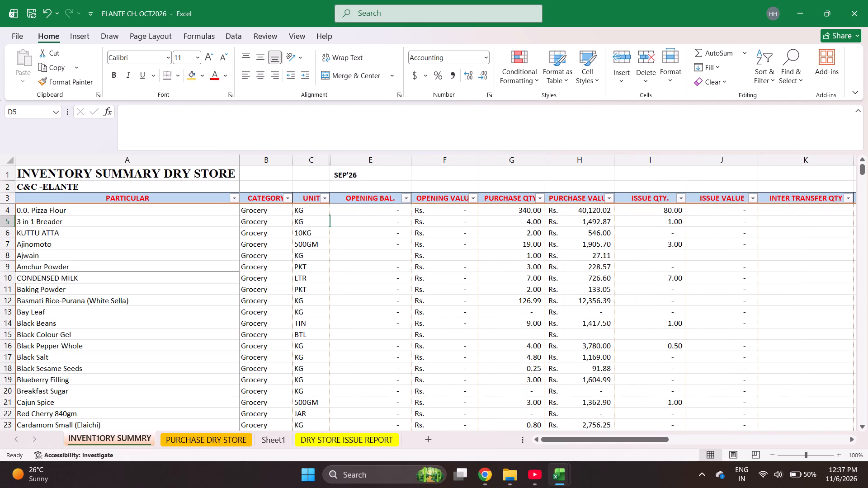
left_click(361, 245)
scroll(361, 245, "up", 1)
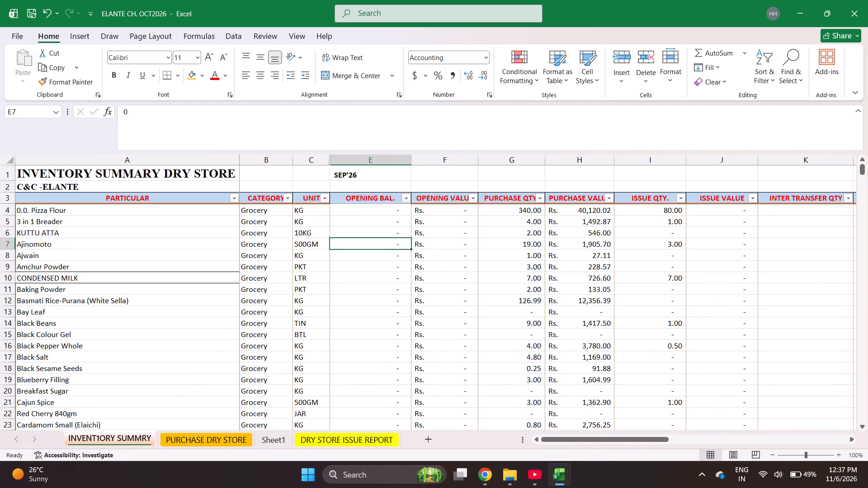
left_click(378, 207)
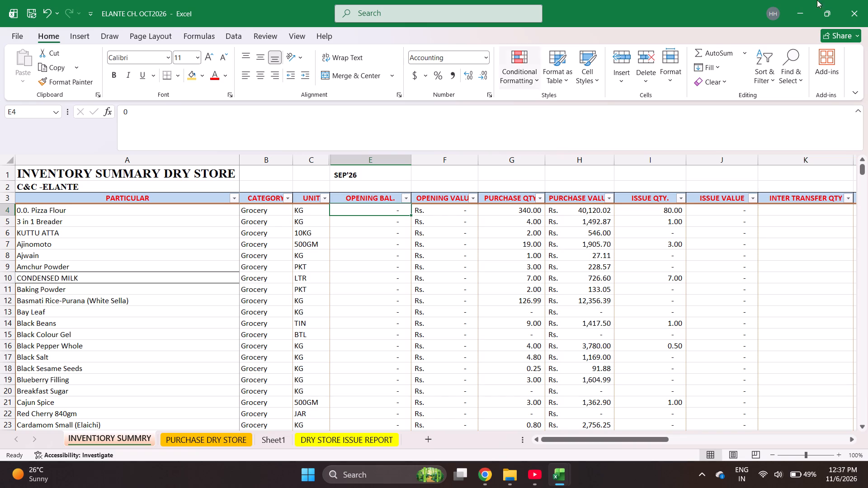
Close the ELANTE CH. OCT2026 workbook without saving its changes.
left_click(865, 0)
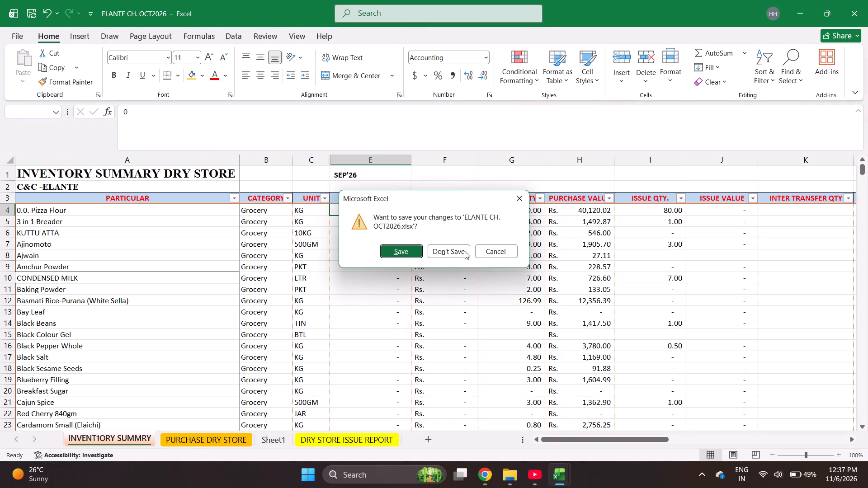
left_click(461, 251)
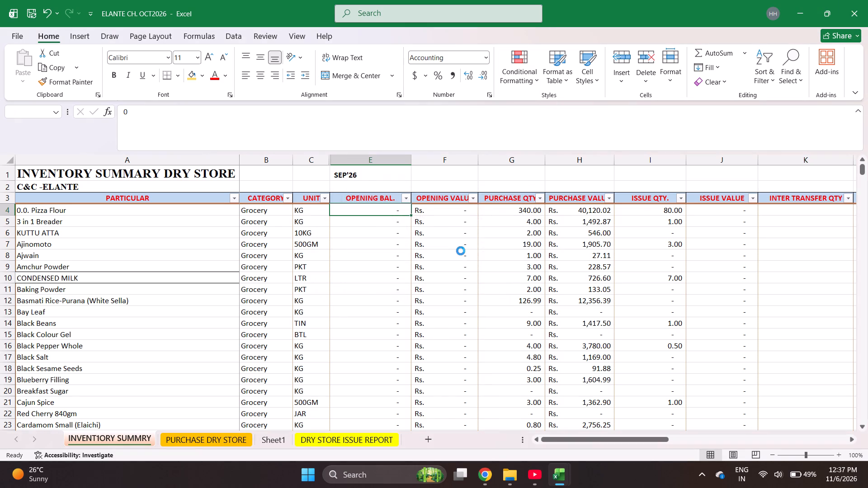
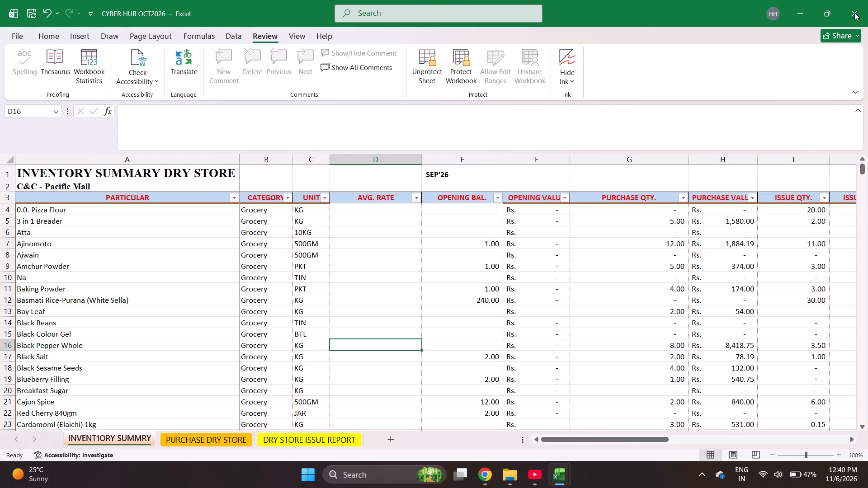
Close the CYBER HUB OCT2026 workbook.
left_click(854, 13)
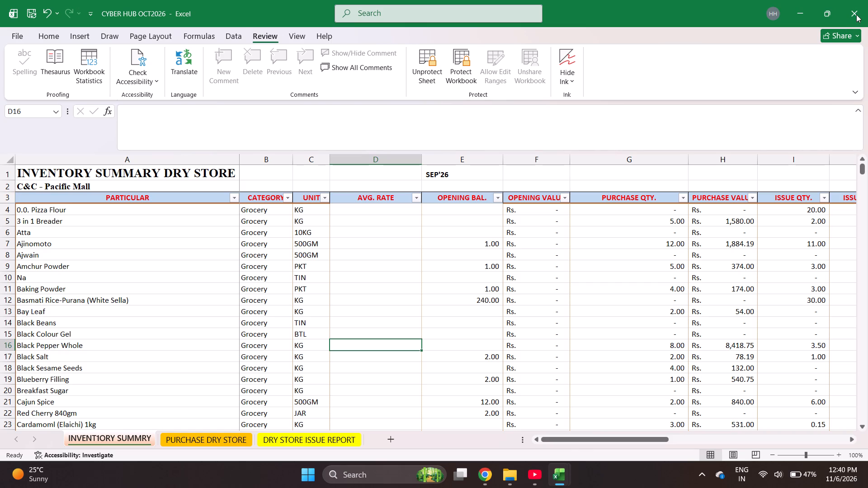
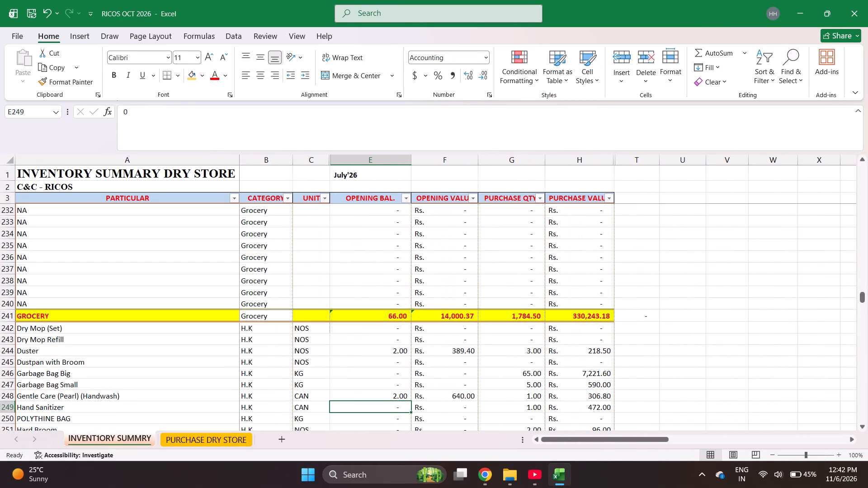
Return to the top of the RICOS OCT 2026 inventory summary and close the workbook.
scroll(387, 268, "up", 6)
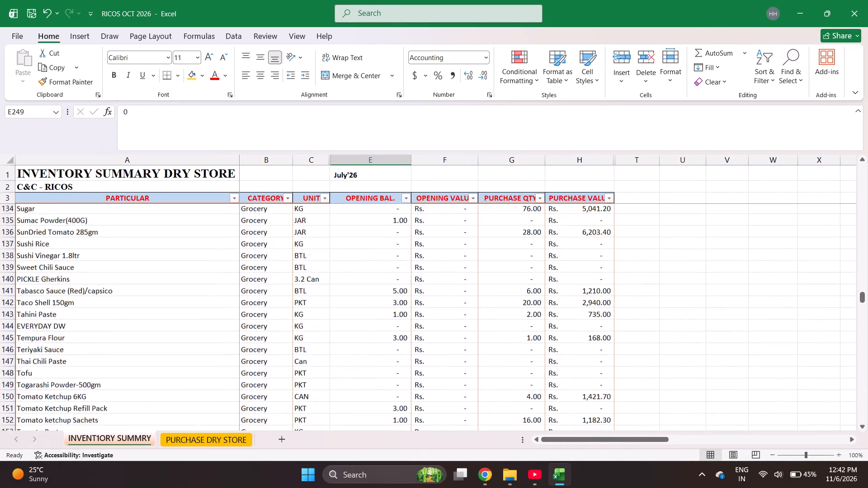
scroll(387, 268, "up", 7)
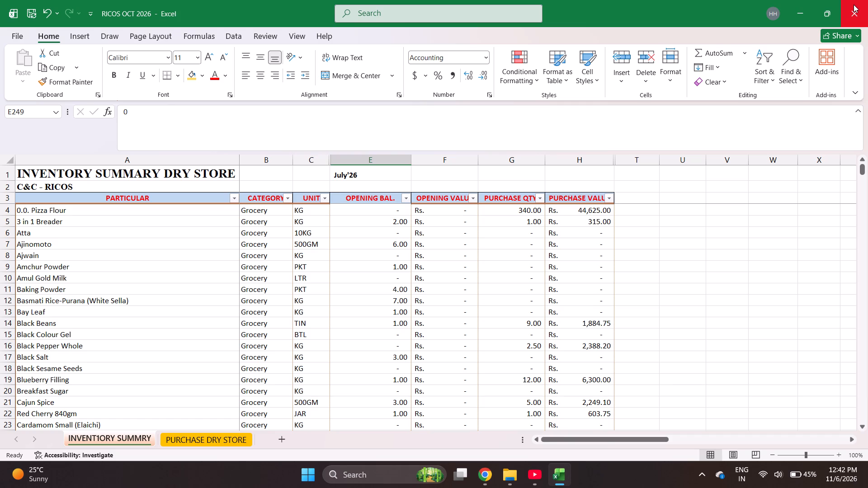
left_click(867, 24)
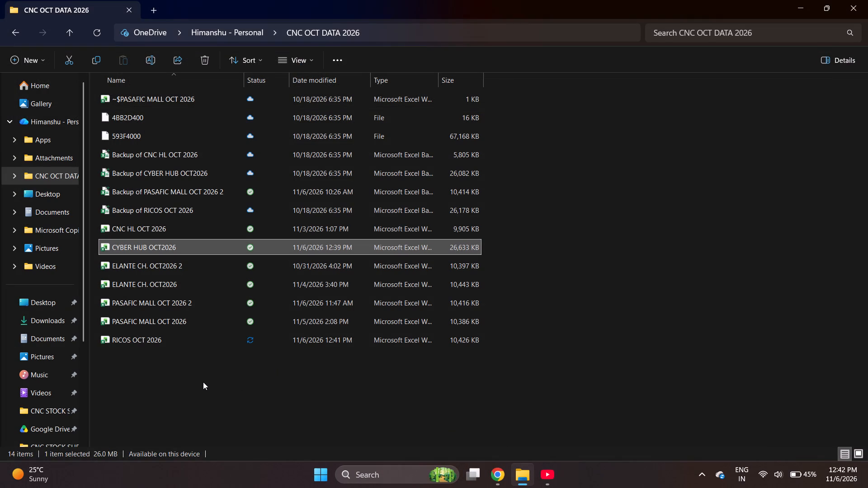
Copy the seven workbooks from CNC HL OCT 2026 through RICOS OCT 2026 in the CNC OCT DATA 2026 folder.
left_click_drag(203, 382, 188, 249)
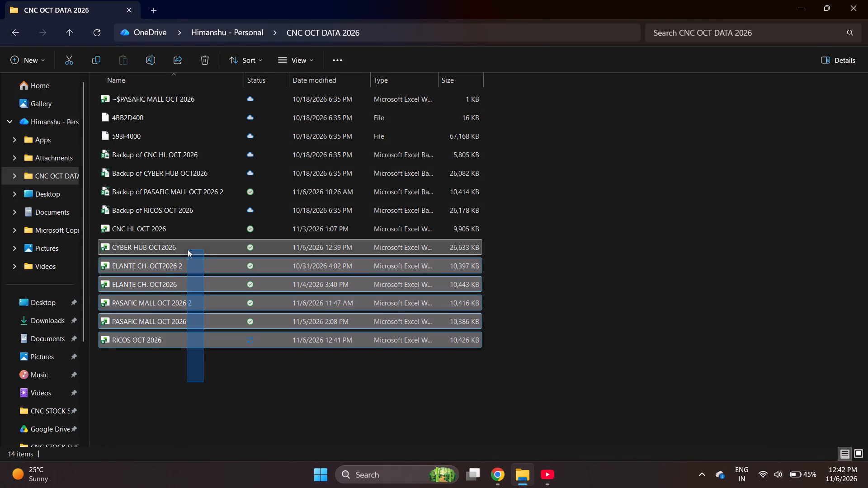
left_click_drag(188, 249, 212, 387)
left_click(212, 387)
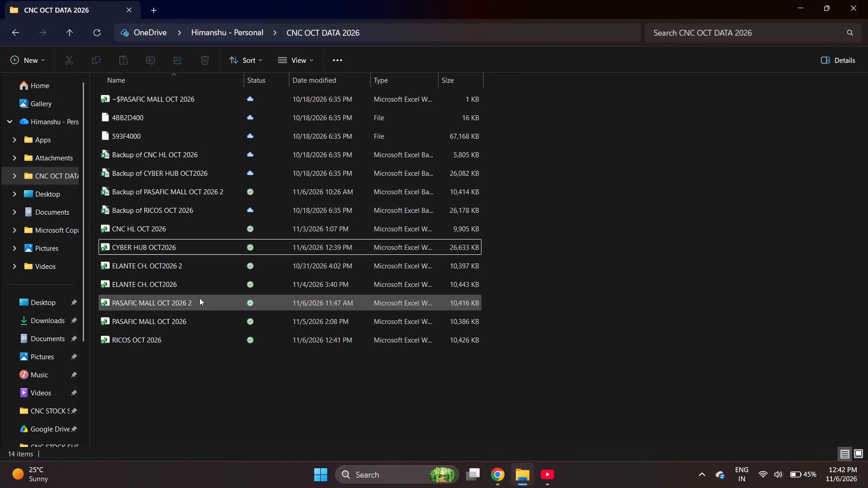
left_click_drag(217, 377, 243, 406)
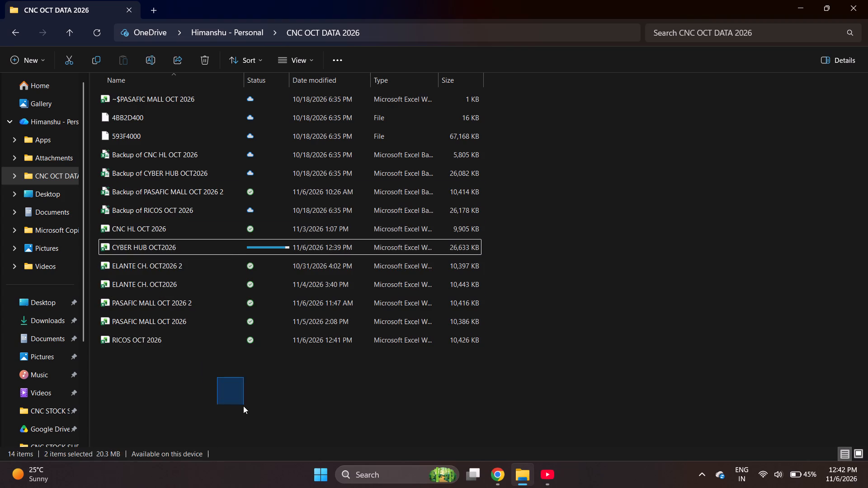
left_click(243, 406)
left_click_drag(204, 379, 197, 230)
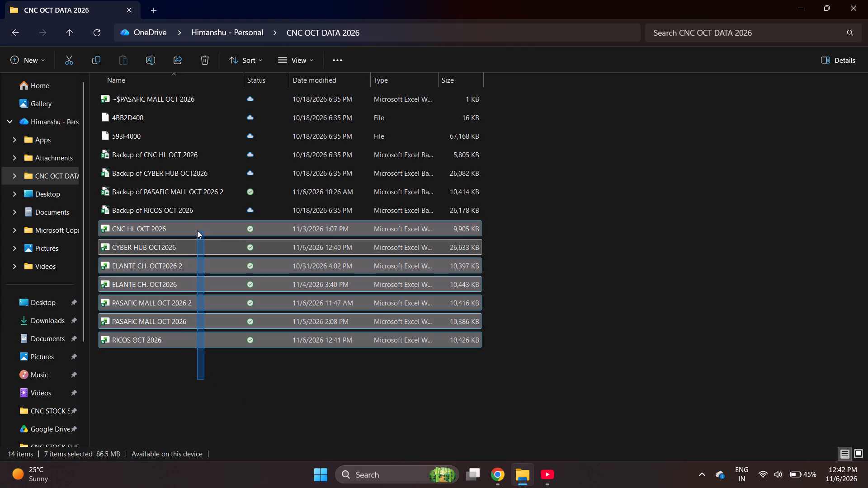
left_click_drag(197, 230, 197, 230)
key("ctrl+c")
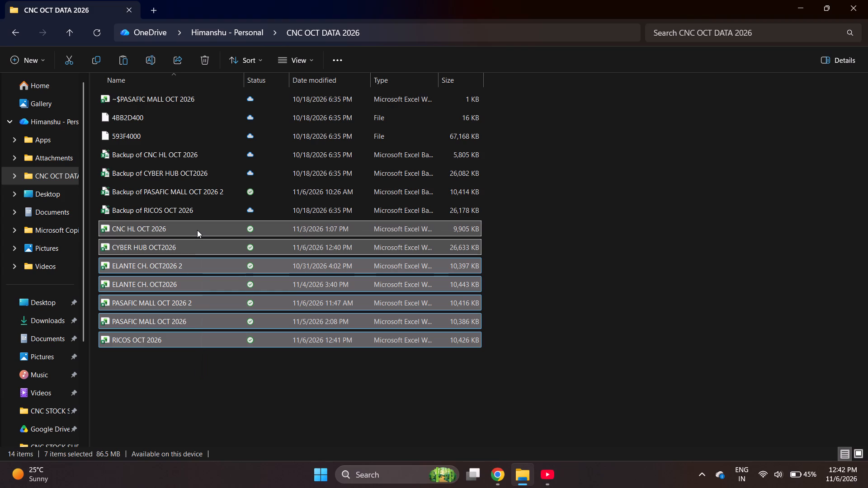
Go to the top-level personal OneDrive folder.
left_click(60, 175)
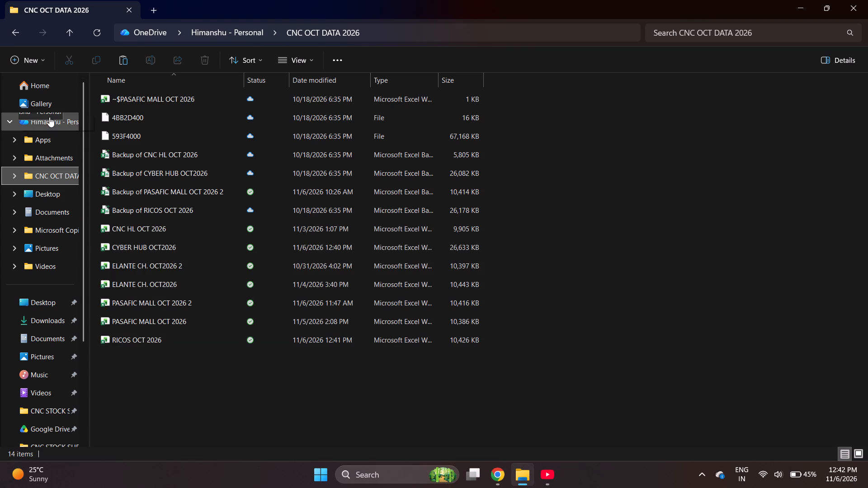
left_click(49, 117)
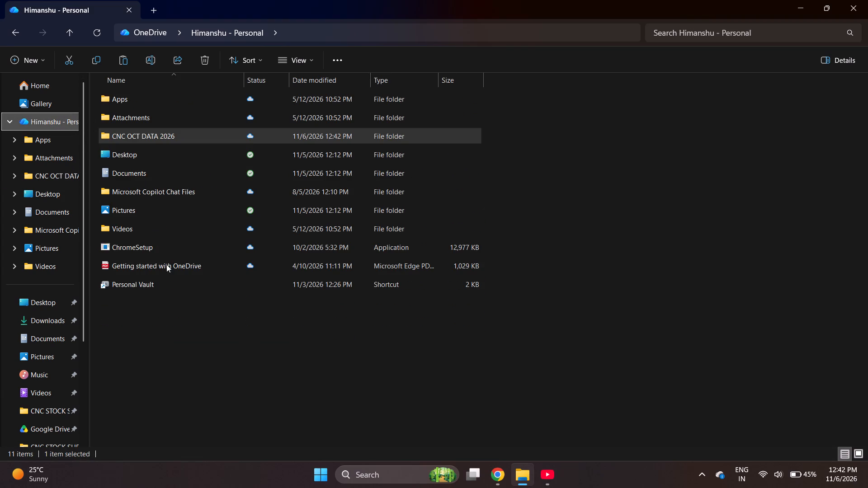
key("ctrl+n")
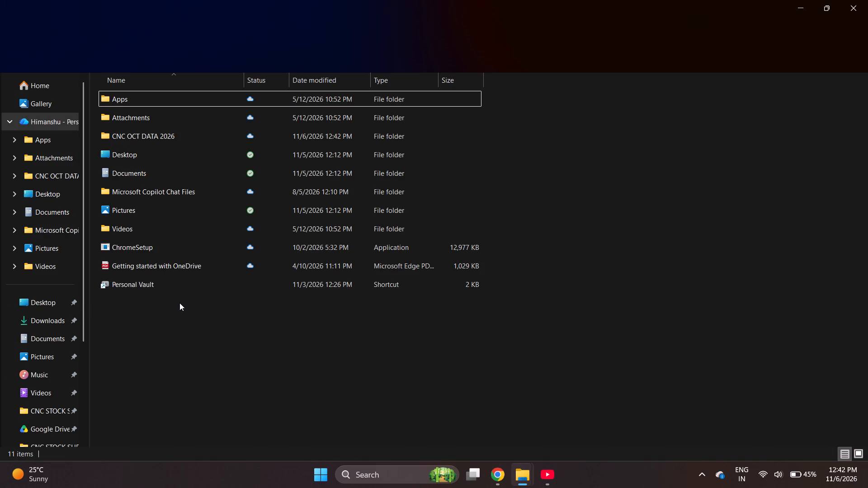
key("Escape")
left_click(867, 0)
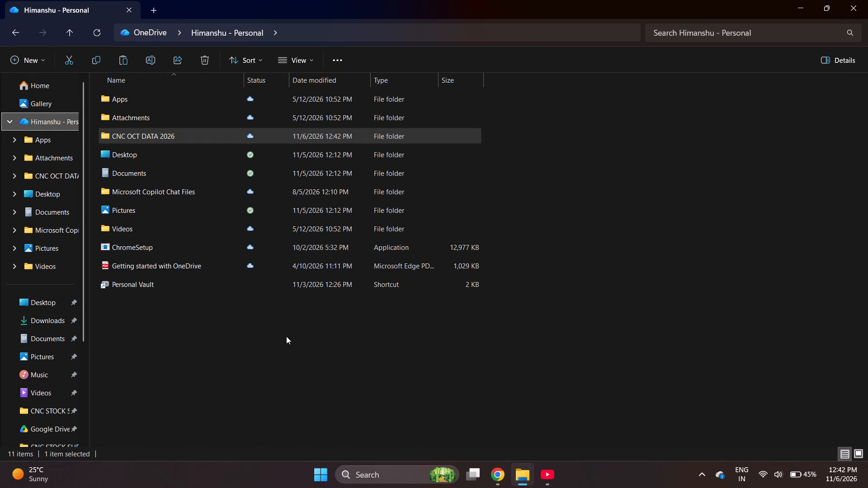
Create a new folder named NOV PURCHASE DATA 2026 in the personal OneDrive folder.
key("ctrl+shift+n")
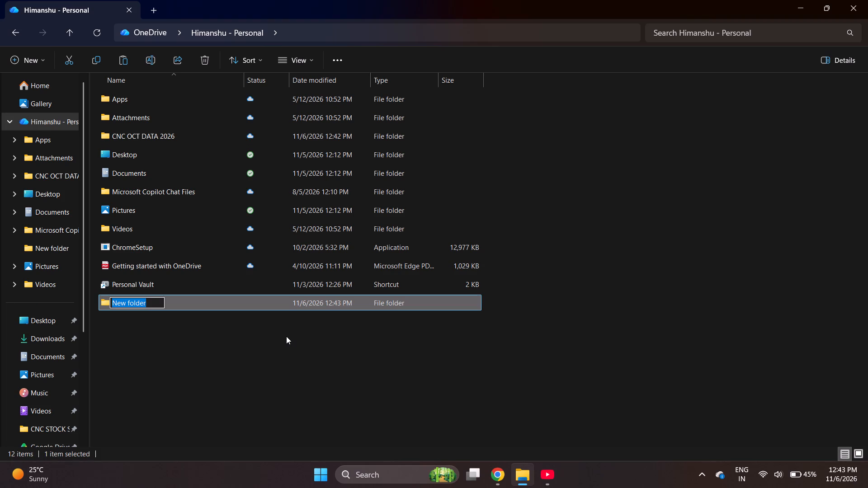
key("BackSpace")
type("no")
key("BackSpace")
key("BackSpace")
key("BackSpace")
key("BackSpace")
type("NOV")
key("space")
type("PUCH")
key("BackSpace")
key("BackSpace")
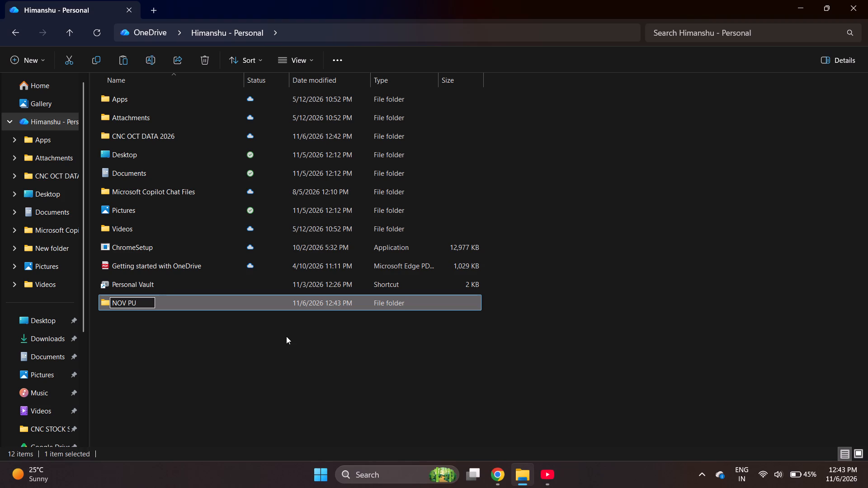
type("RCHASE DATA")
key("space")
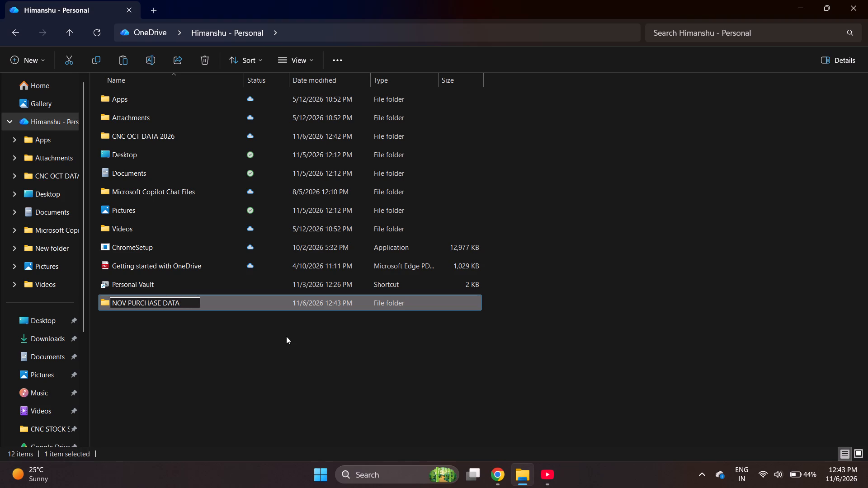
type("202")
key("6")
key("Return")
key("Down")
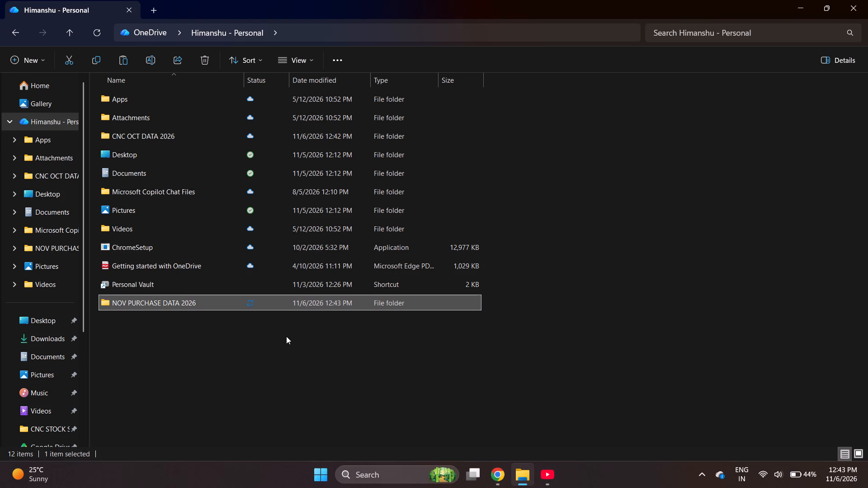
Paste the copied workbooks into the NOV PURCHASE DATA 2026 folder and clear the file selection.
double_click(211, 307)
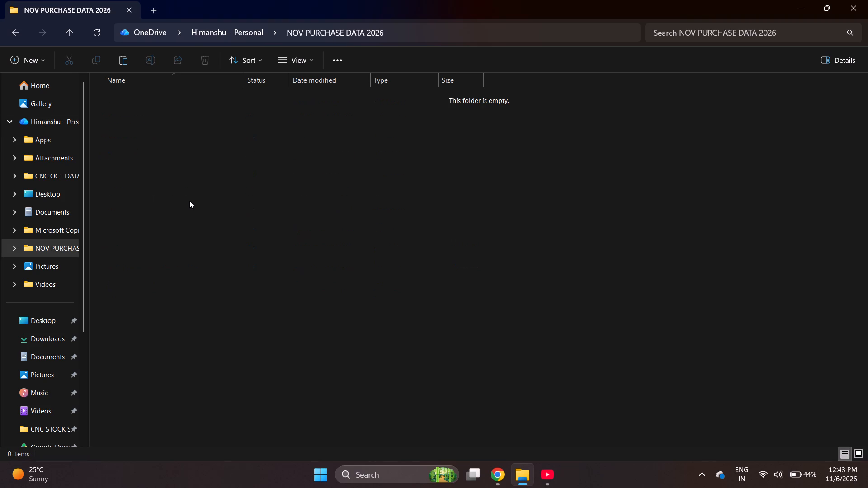
key("ctrl+v")
left_click(198, 242)
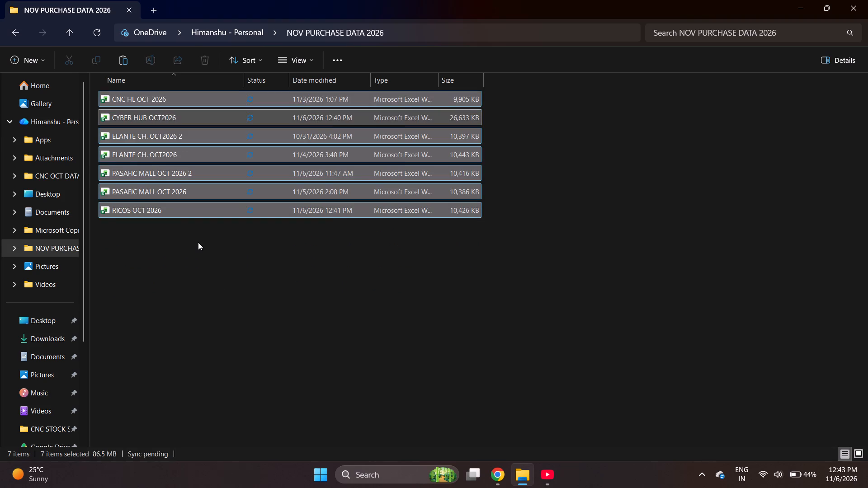
left_click_drag(210, 218, 198, 95)
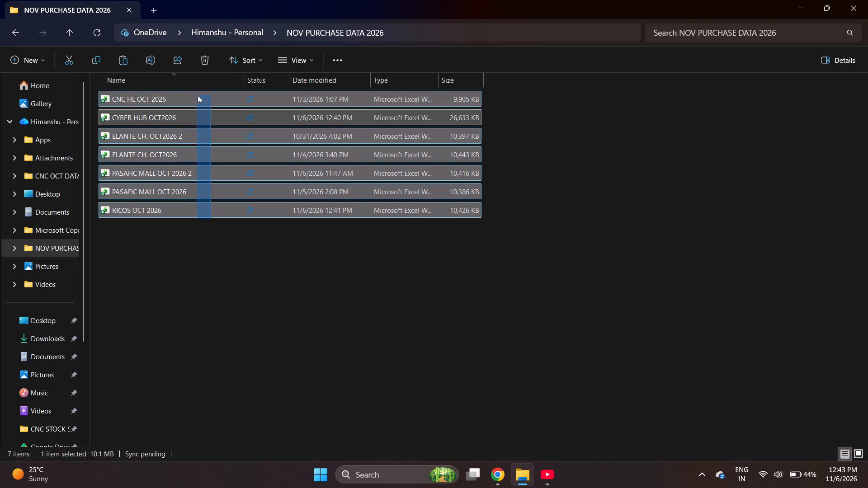
left_click_drag(198, 95, 193, 314)
left_click(193, 314)
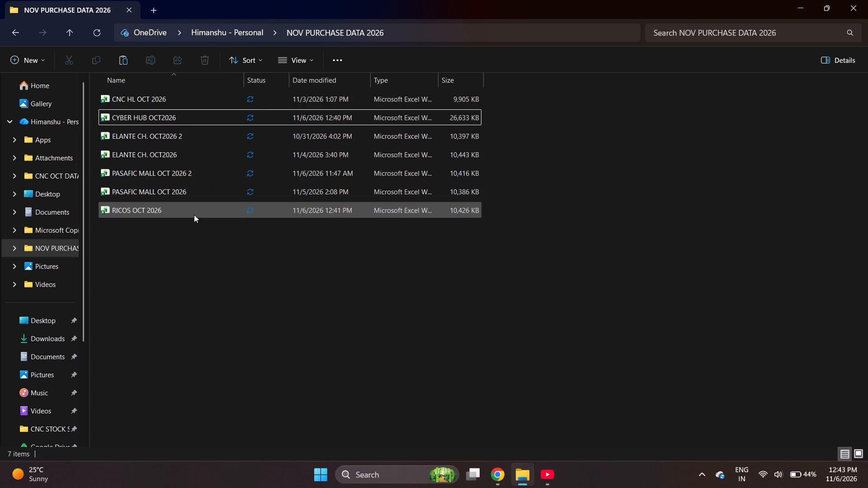
Permanently delete the PASAFIC MALL OCT 2026 workbook from the NOV PURCHASE DATA 2026 folder, keeping the copy ending in 2.
left_click(212, 188)
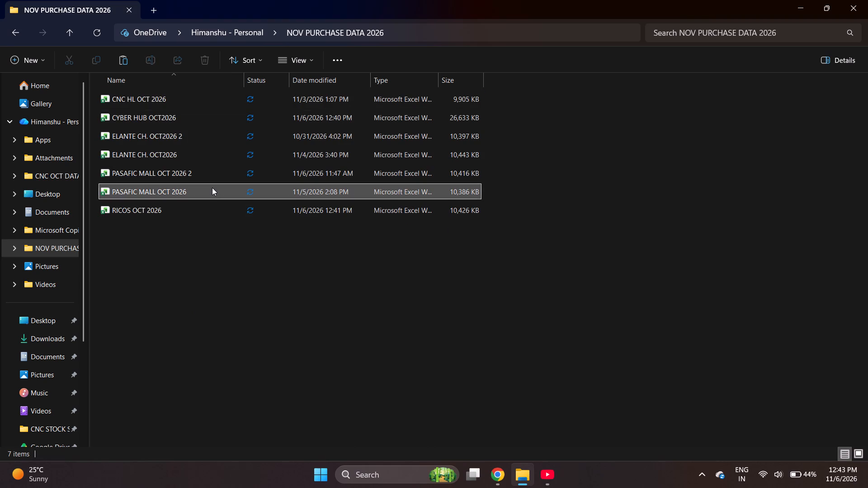
right_click(212, 188)
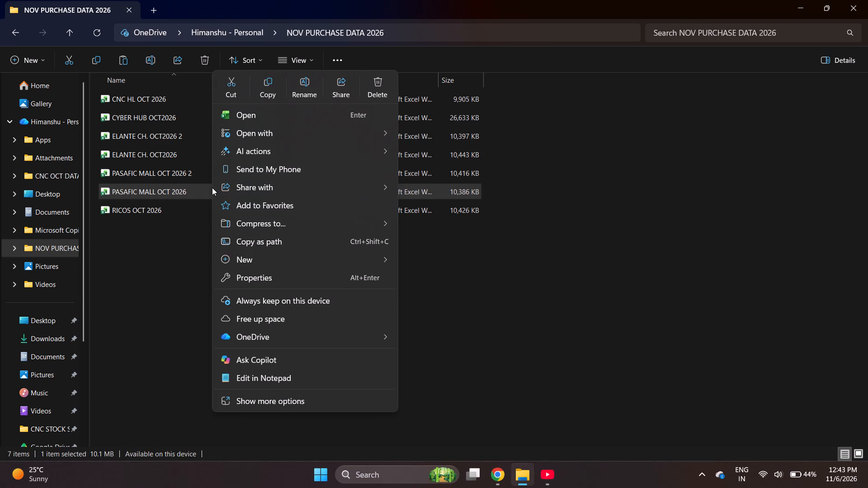
left_click(197, 193)
key("shift+Delete")
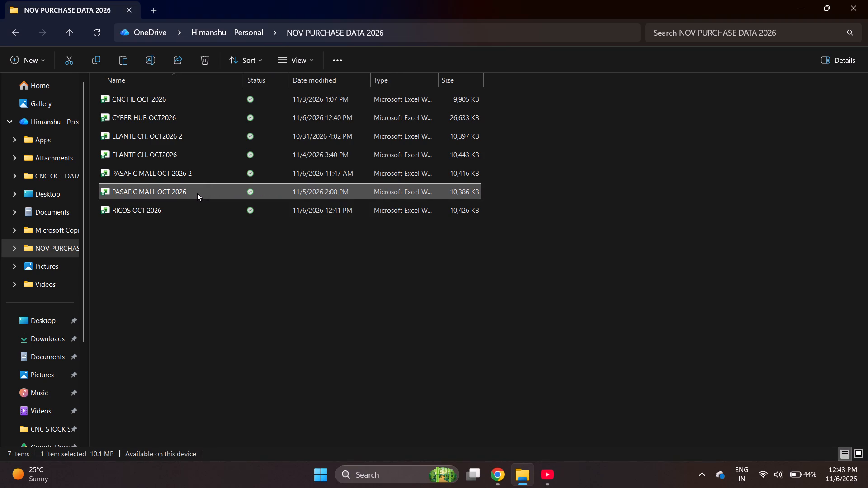
key("Return")
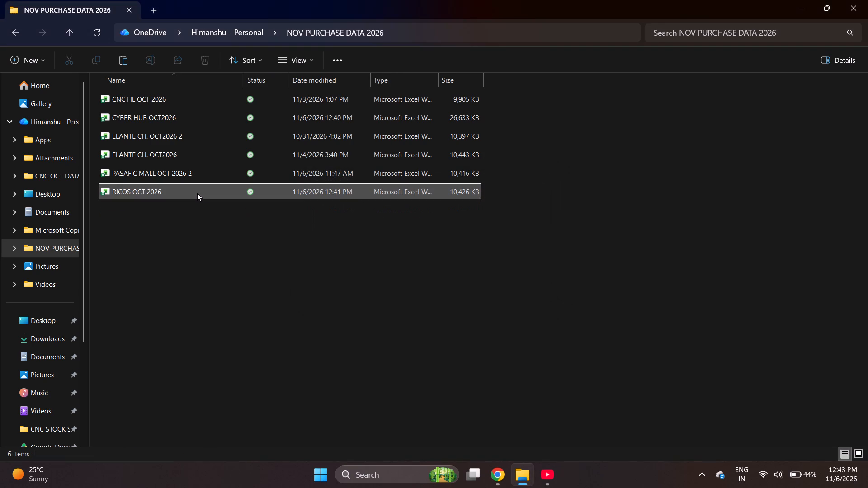
Delete the ELANTE CH. OCT2026 2 workbook from the NOV PURCHASE DATA 2026 folder.
key("Up")
key("Up")
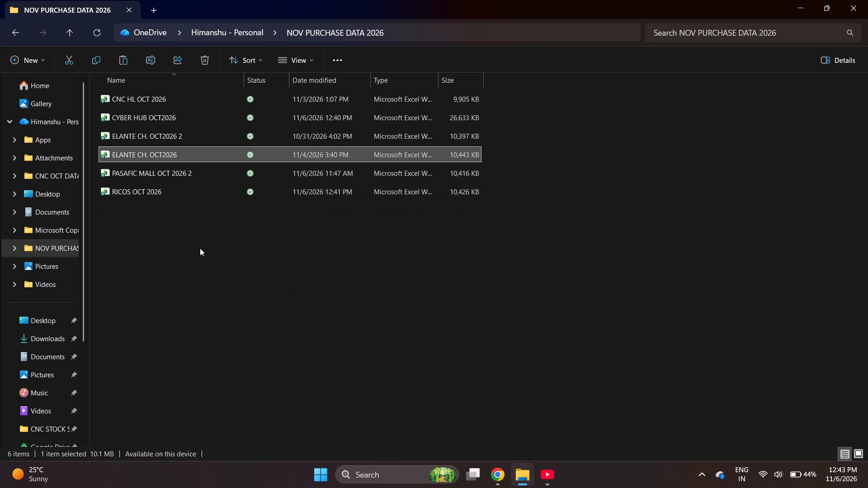
key("Up")
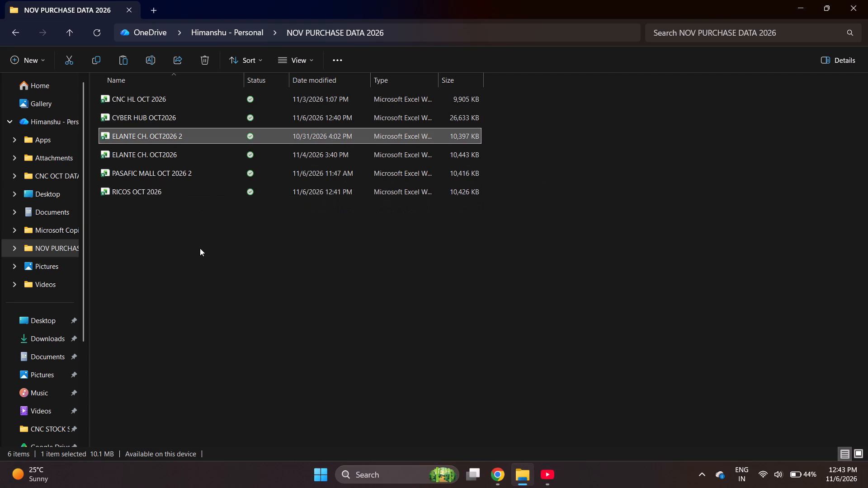
key("ctrl+Delete")
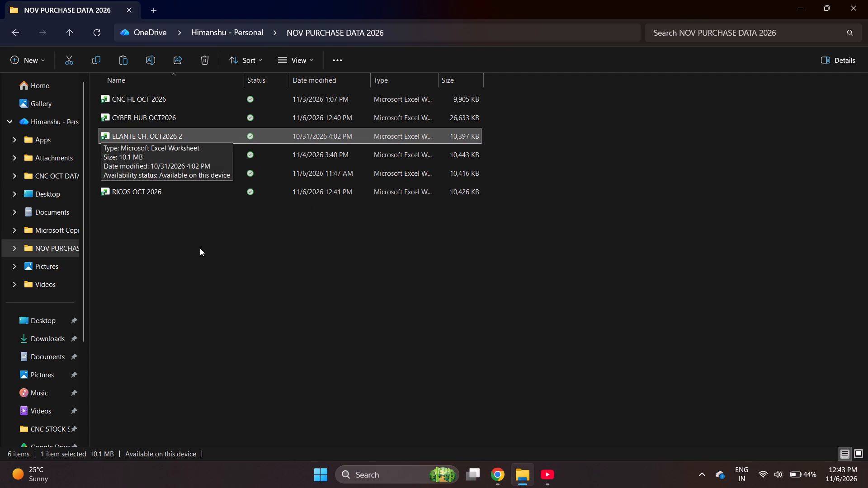
key("ctrl+Delete")
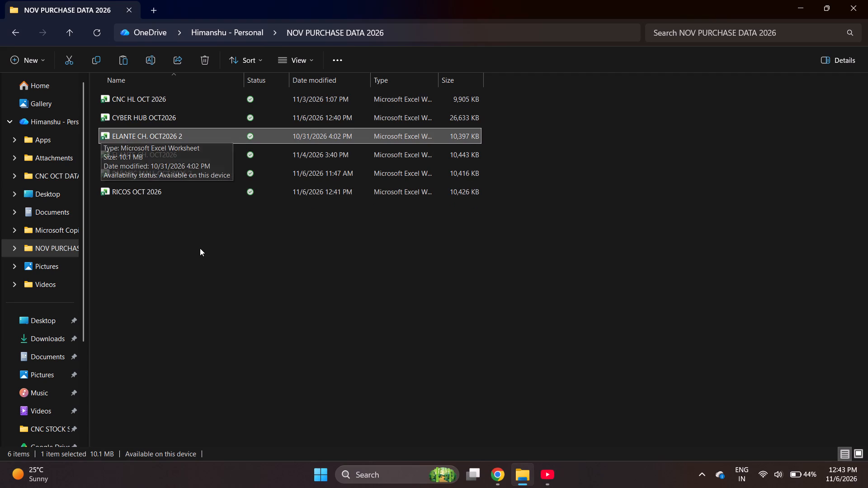
left_click(230, 136)
key("ctrl+Delete")
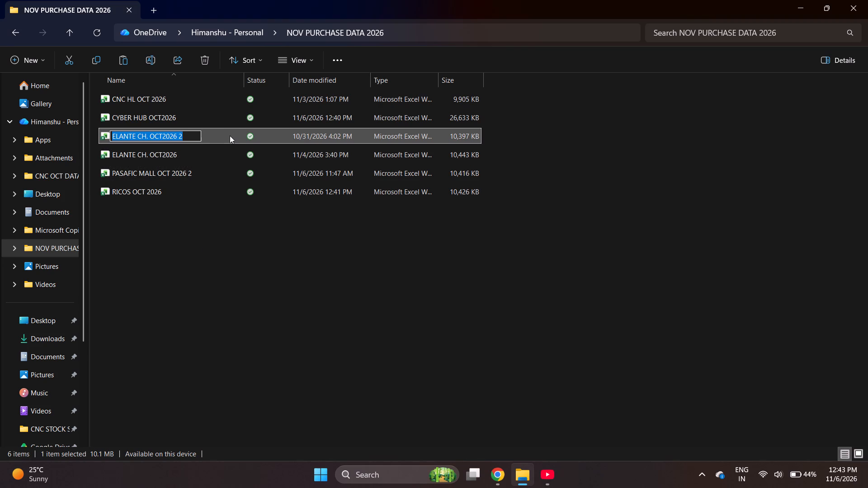
key("Escape")
key("ctrl+Delete")
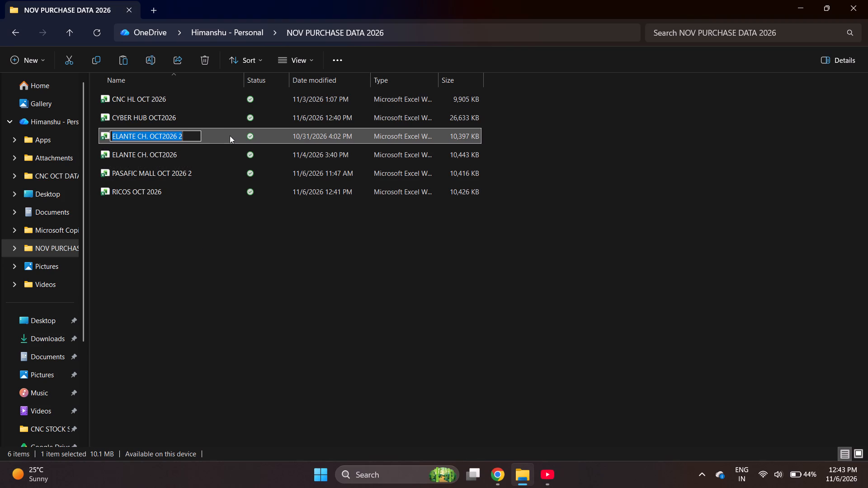
right_click(230, 136)
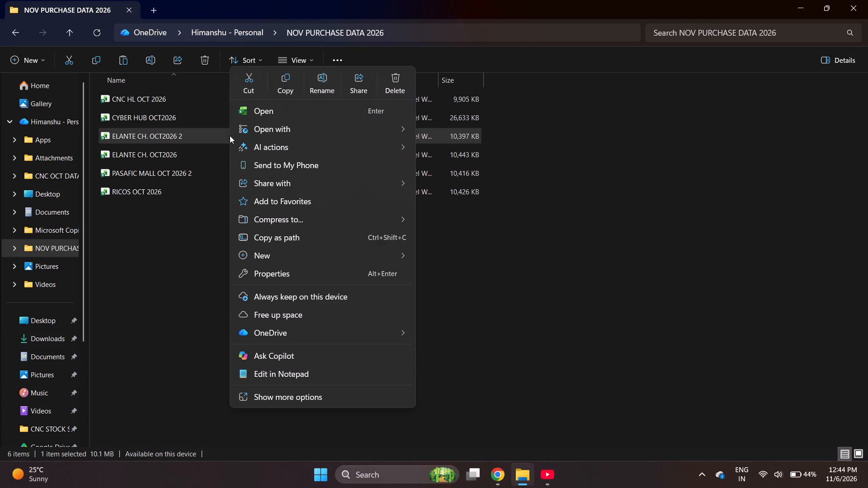
left_click(392, 78)
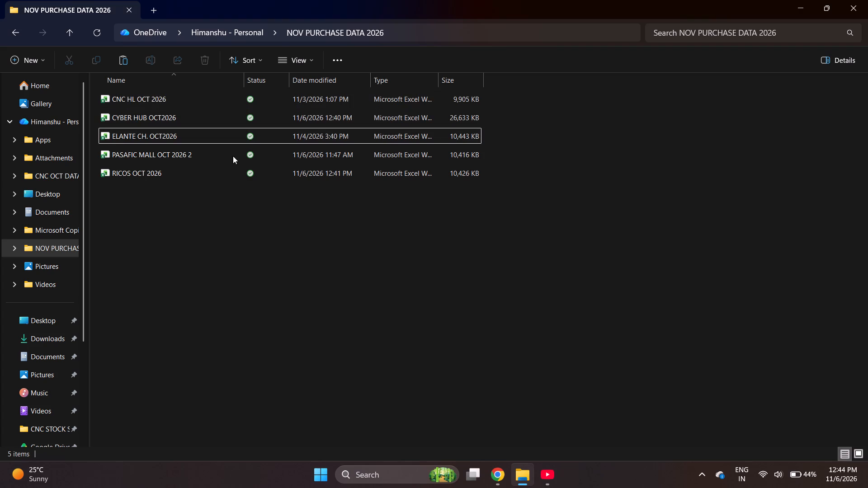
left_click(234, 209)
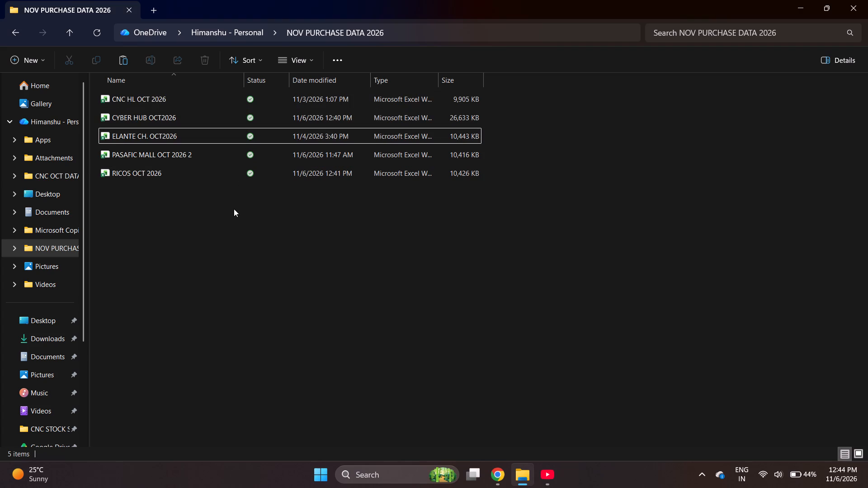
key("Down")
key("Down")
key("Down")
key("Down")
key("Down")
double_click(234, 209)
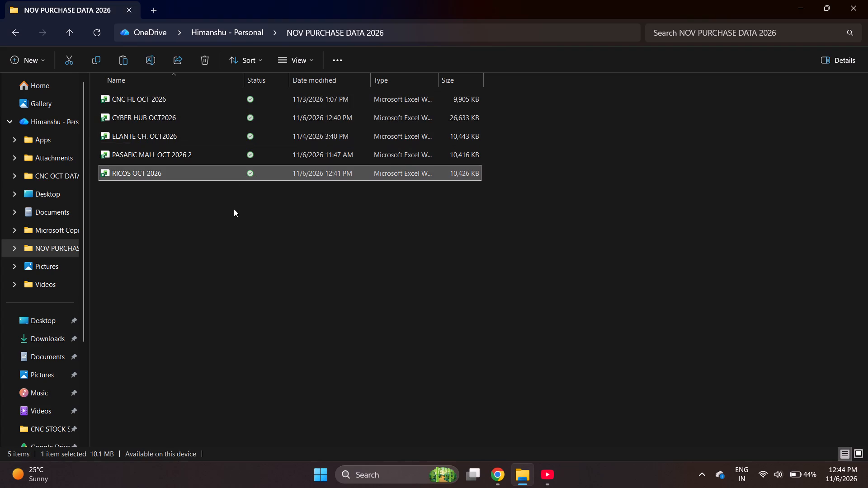
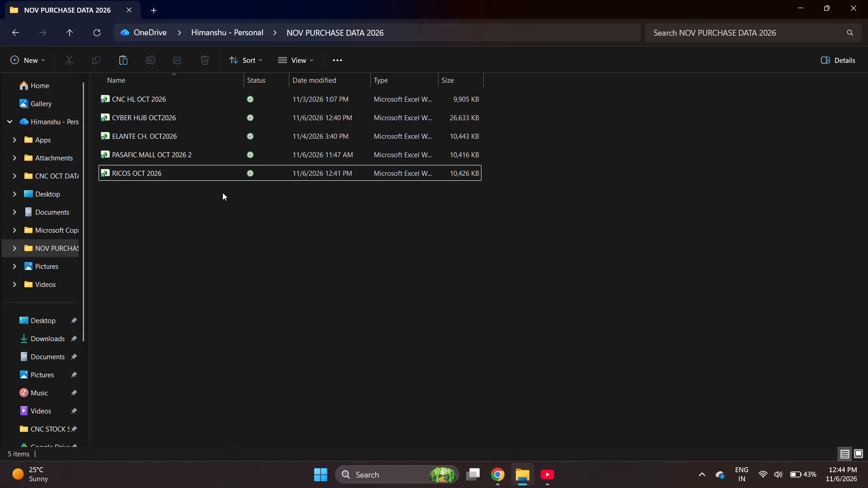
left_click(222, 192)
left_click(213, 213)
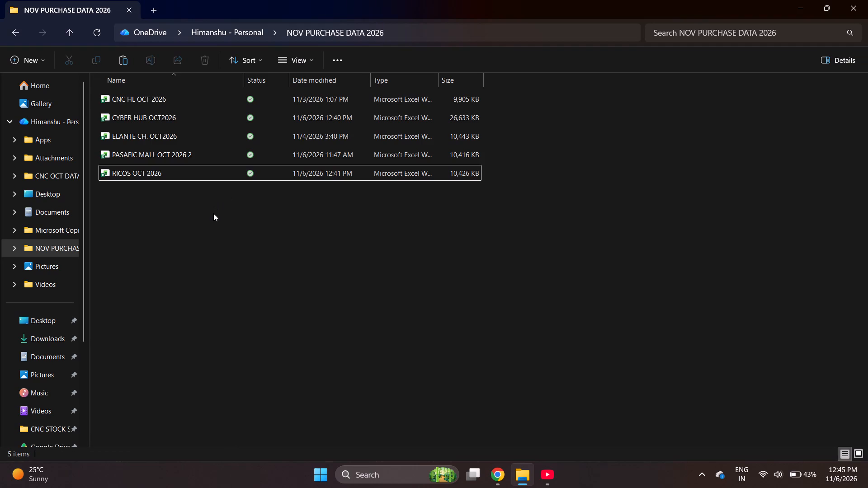
Rename the CNC HL OCT 2026 workbook as CNC HL NOV 2026.
left_click(172, 99)
right_click(172, 99)
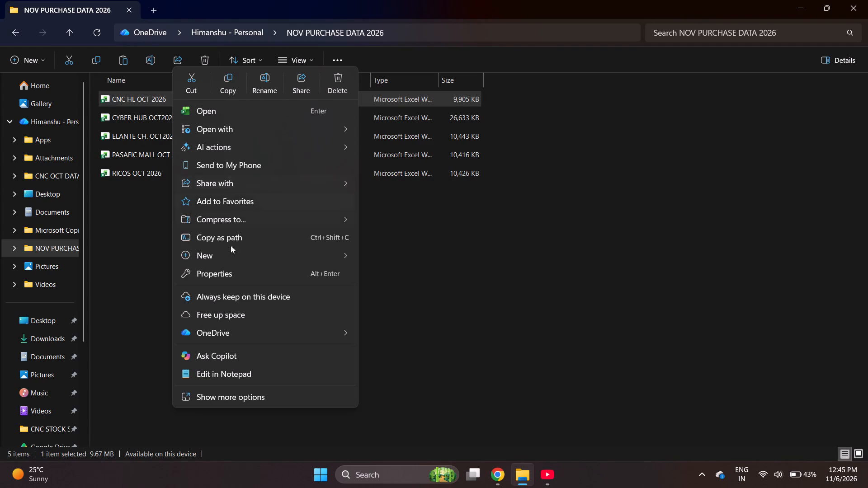
left_click(269, 87)
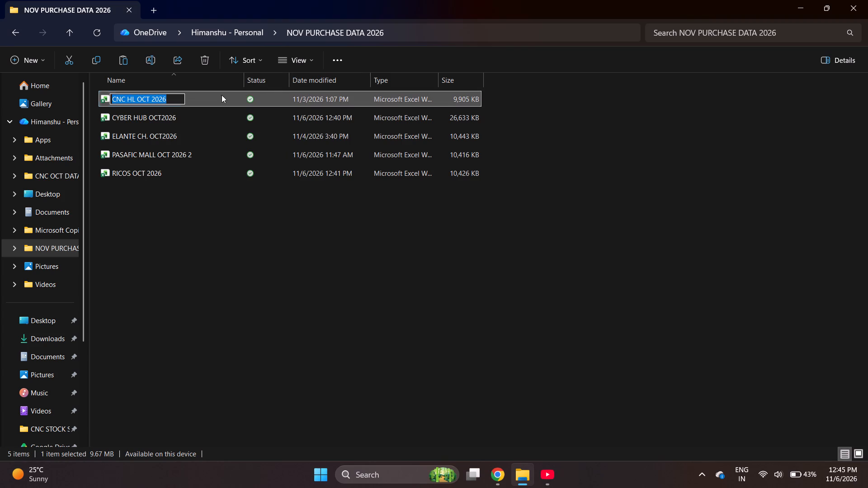
left_click(182, 99)
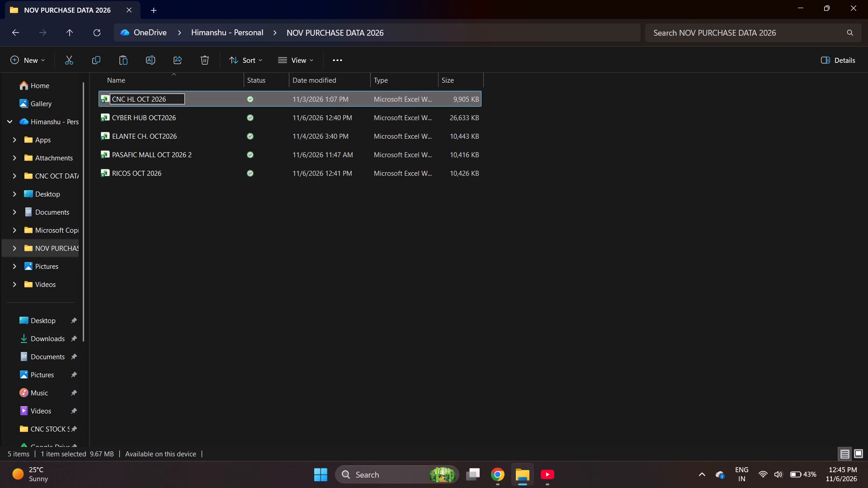
key("Left")
key("Left")
key("Left")
key("Left")
key("BackSpace")
key("BackSpace")
key("BackSpace")
key("BackSpace")
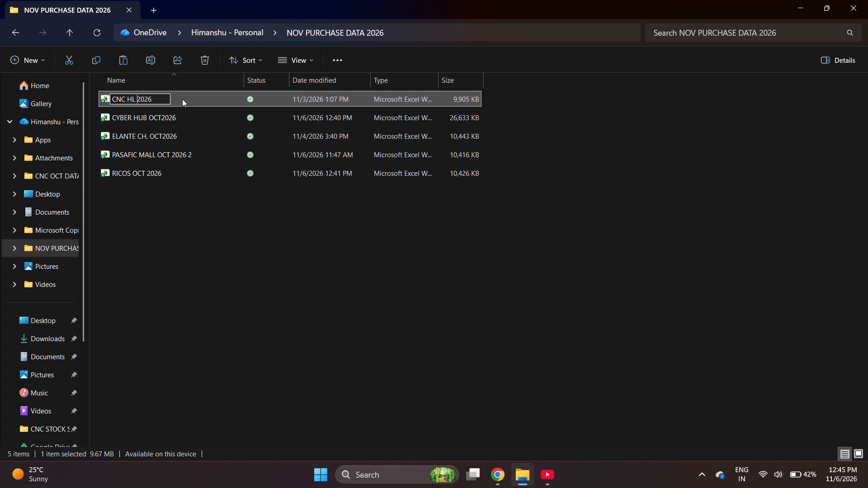
type("NOV")
key("space")
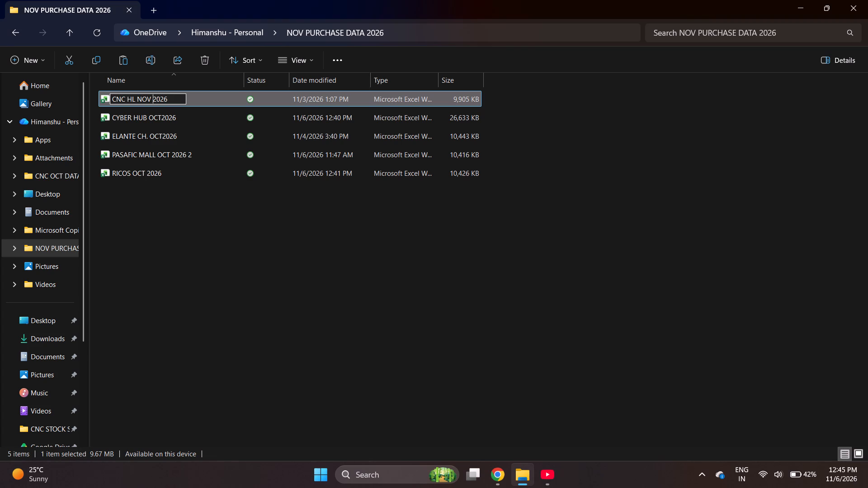
key("Return")
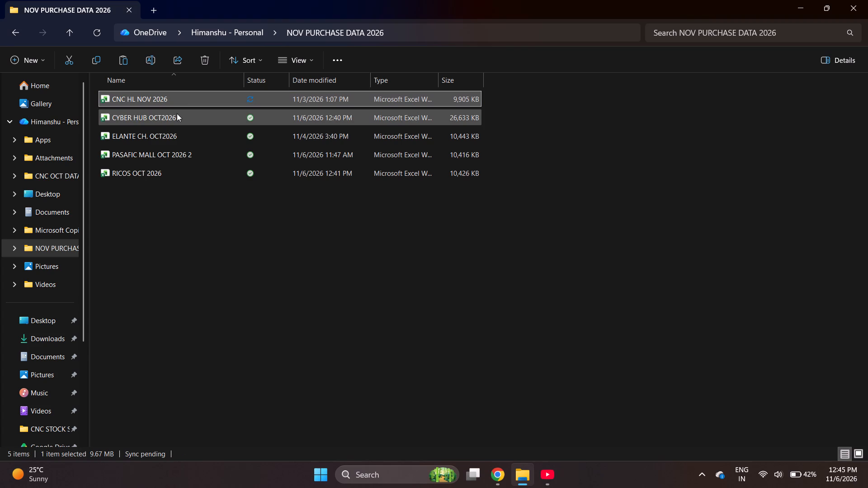
Rename the CYBER HUB OCT2026 workbook as CYBER HUB NOV 2026 and clear the file selection.
left_click(177, 113)
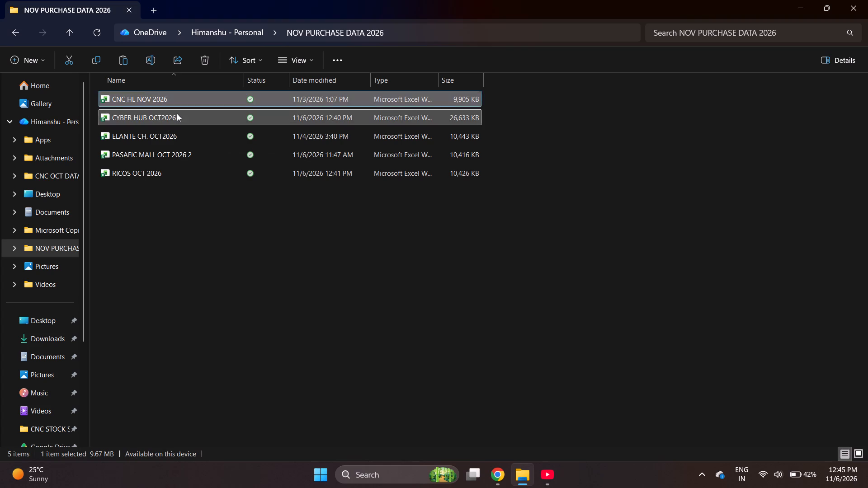
right_click(179, 118)
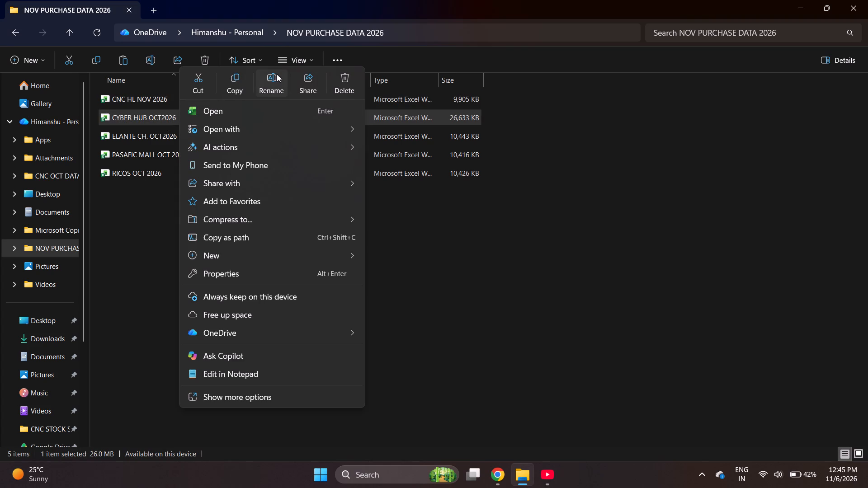
left_click(277, 74)
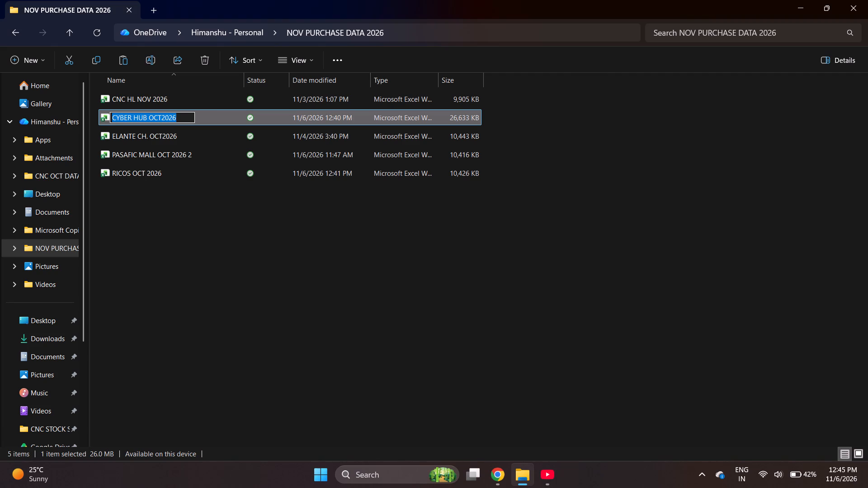
left_click(160, 119)
key("BackSpace")
key("BackSpace")
key("BackSpace")
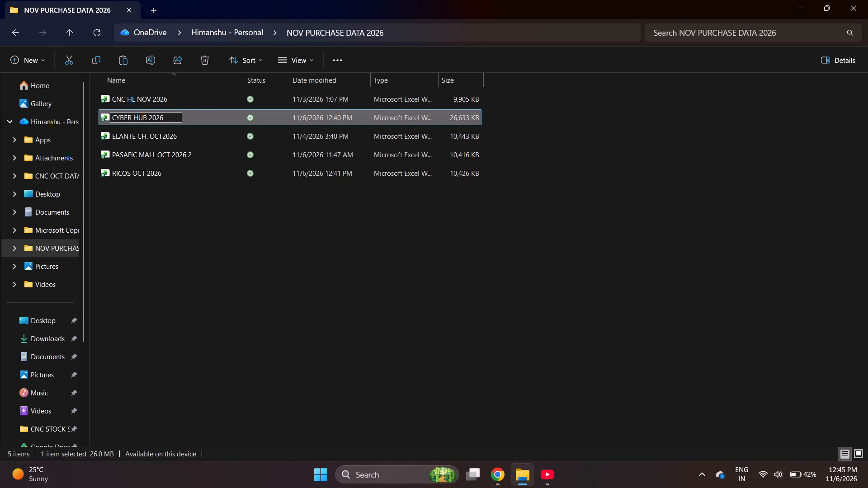
key("m")
key("BackSpace")
type("NOV")
key("space")
key("Return")
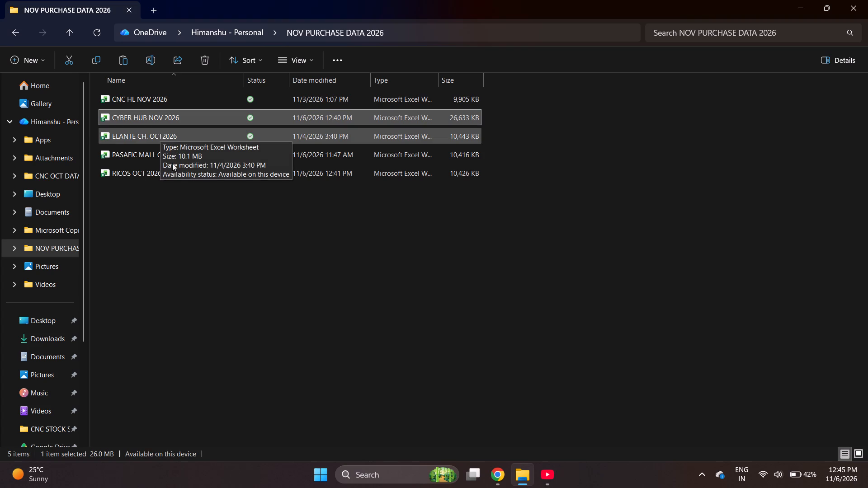
left_click(189, 265)
Rename the ELANTE CH. OCT2026 workbook as ELANTE CH. NOV 2026.
left_click(205, 141)
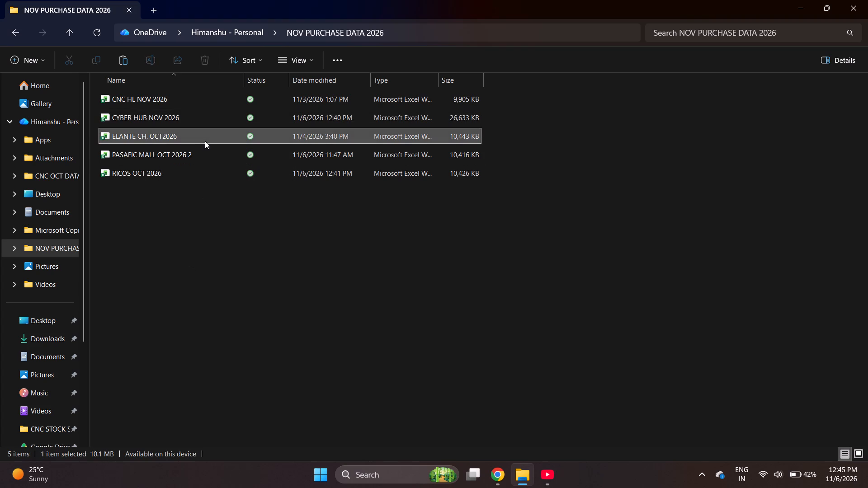
right_click(205, 141)
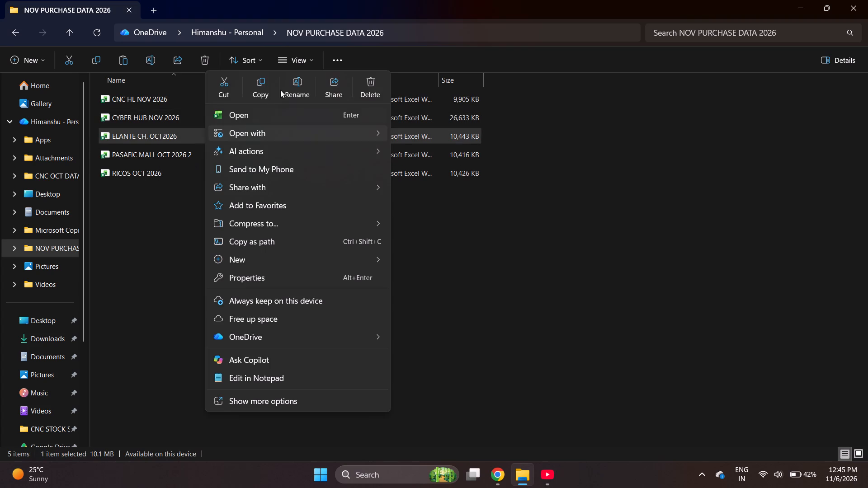
left_click(291, 84)
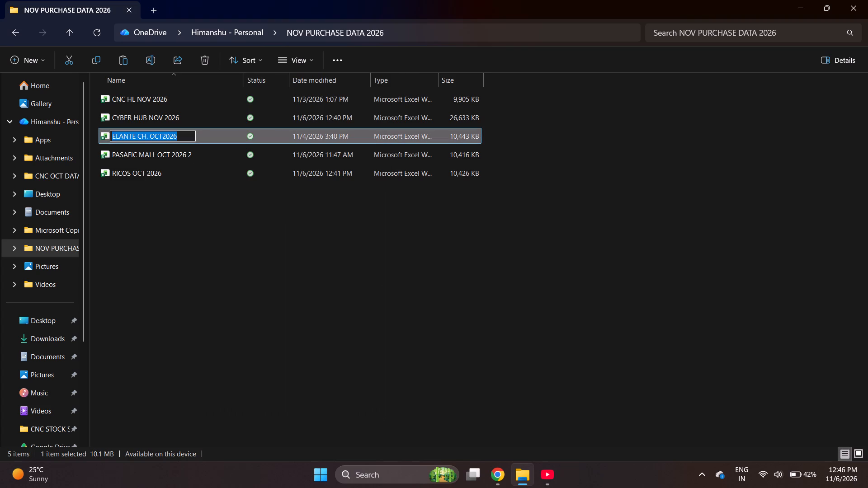
left_click(161, 135)
key("BackSpace")
key("BackSpace")
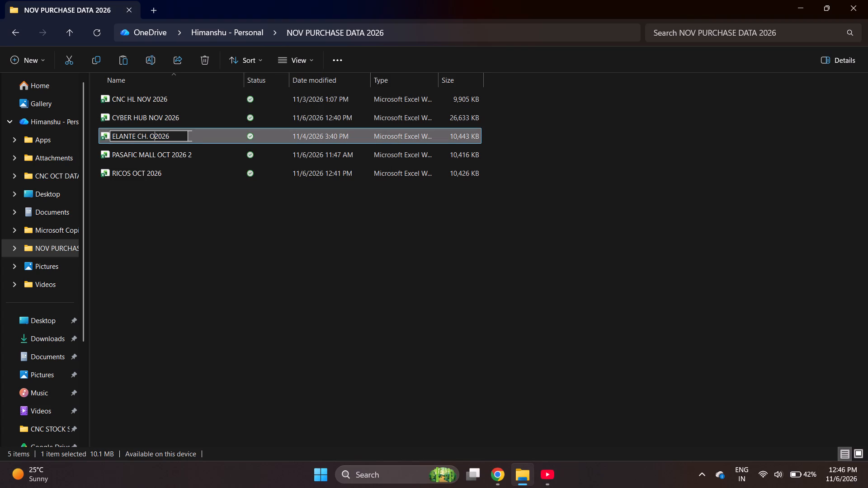
key("BackSpace")
type("NOV")
key("space")
key("Return")
Rename the PASAFIC MALL OCT 2026 2 workbook as PASAFIC MALL NOV 2026 2.
left_click(161, 159)
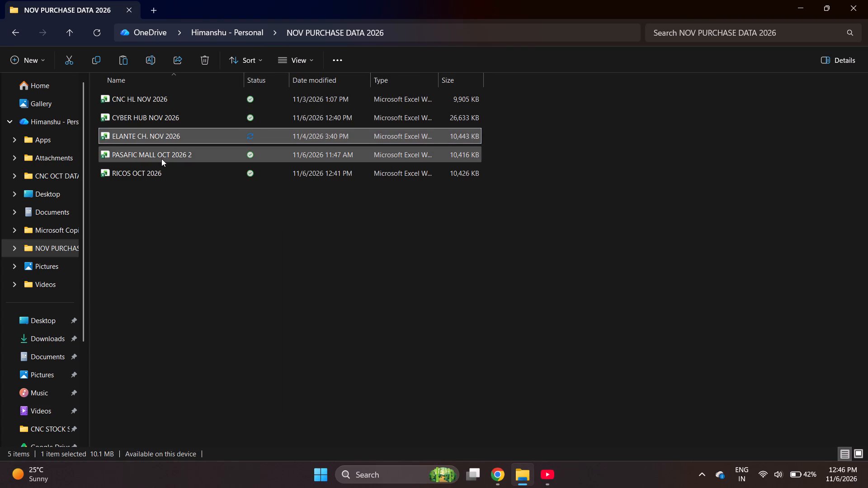
right_click(169, 156)
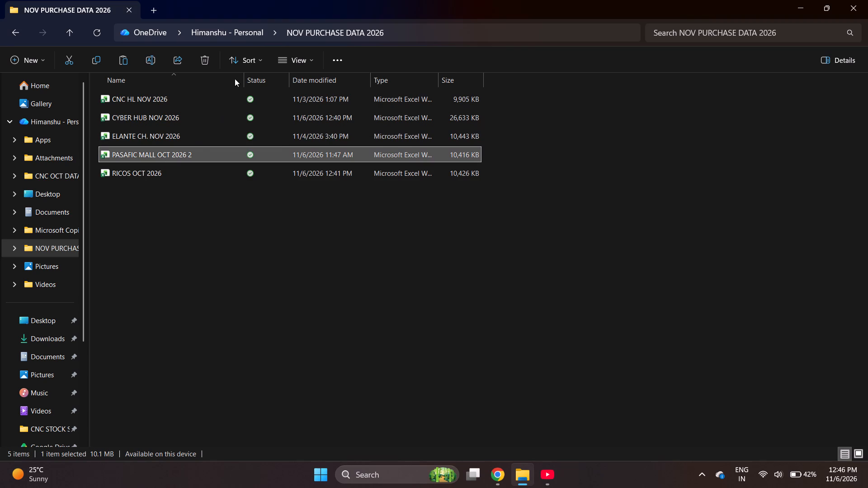
left_click(258, 78)
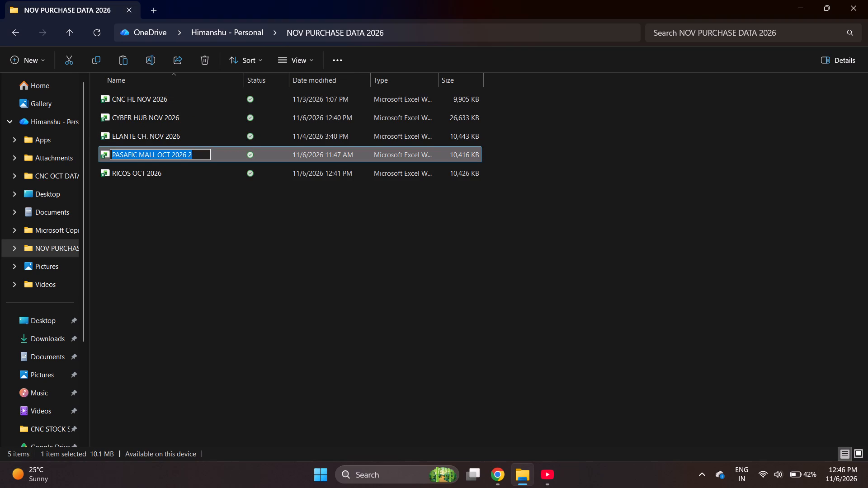
left_click(171, 155)
key("BackSpace")
key("BackSpace")
key("BackSpace")
key("BackSpace")
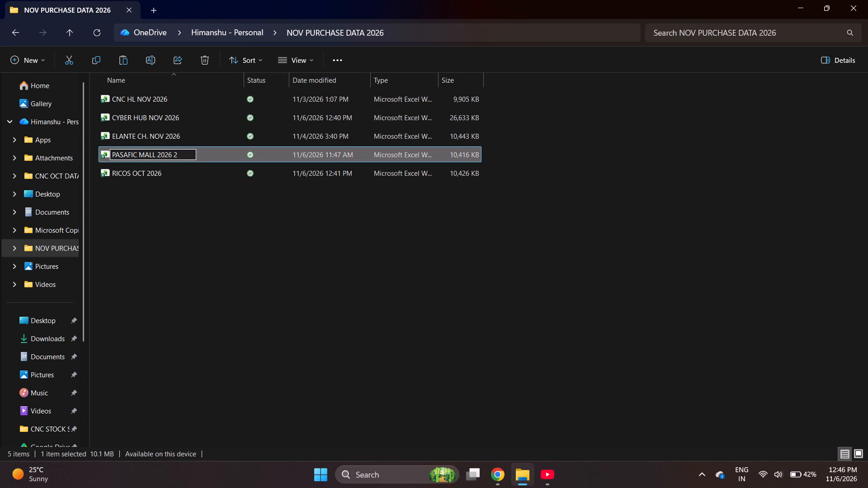
type("NOV")
key("space")
key("Return")
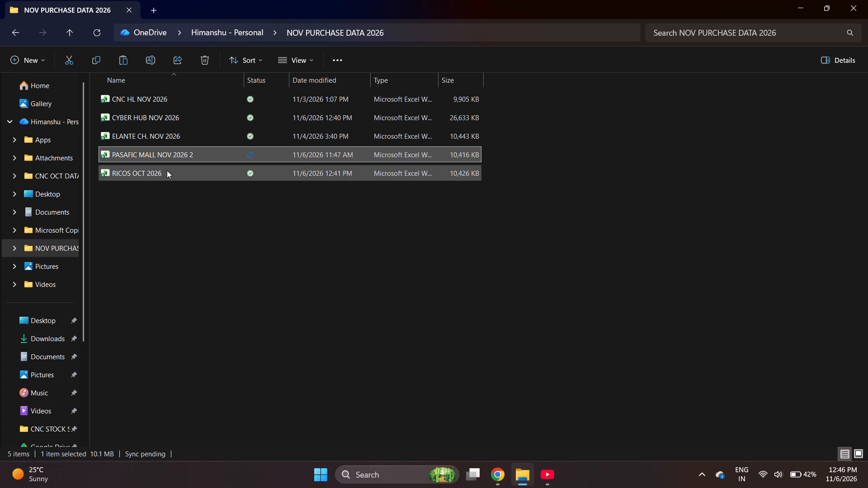
Rename the RICOS OCT 2026 workbook as RICOS NOV 2026.
left_click(167, 173)
right_click(167, 173)
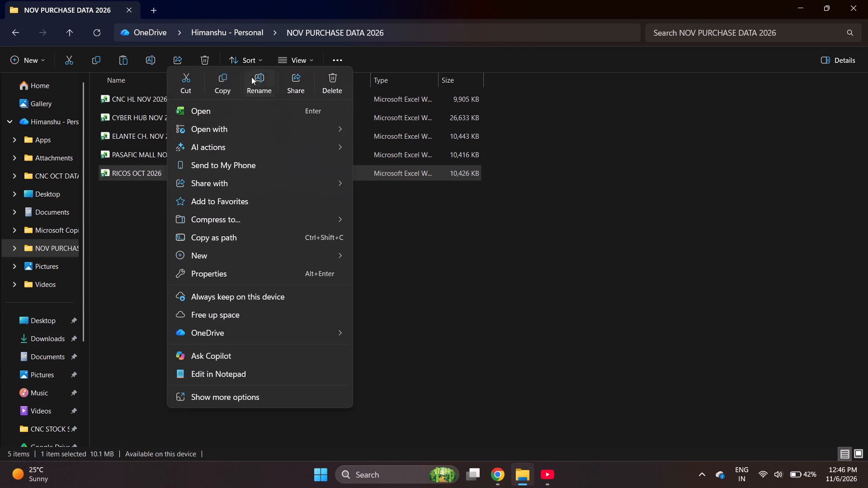
left_click(251, 77)
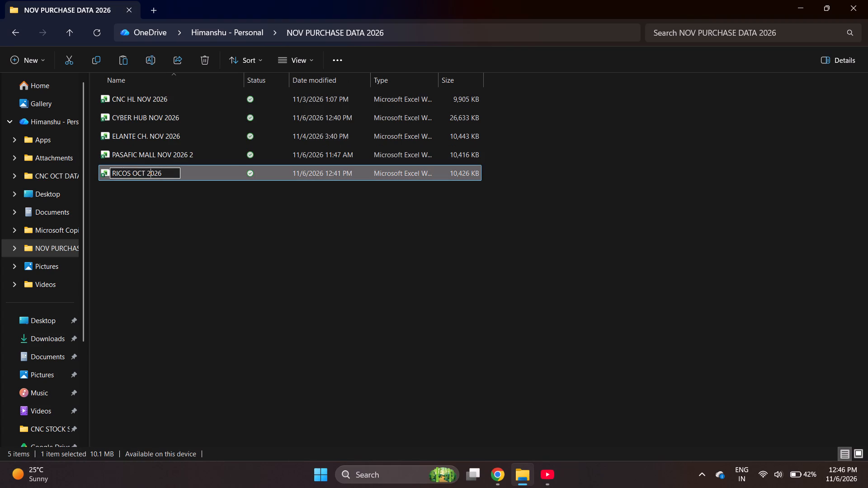
left_click(149, 173)
key("Left")
key("BackSpace")
key("BackSpace")
key("BackSpace")
key("BackSpace")
key("BackSpace")
key("space")
type("NOV")
key("space")
key("Return")
Open the CNC HL NOV 2026 workbook in Excel and maximize its window to view the PURCHASE DRY STORE sheet.
key("Up")
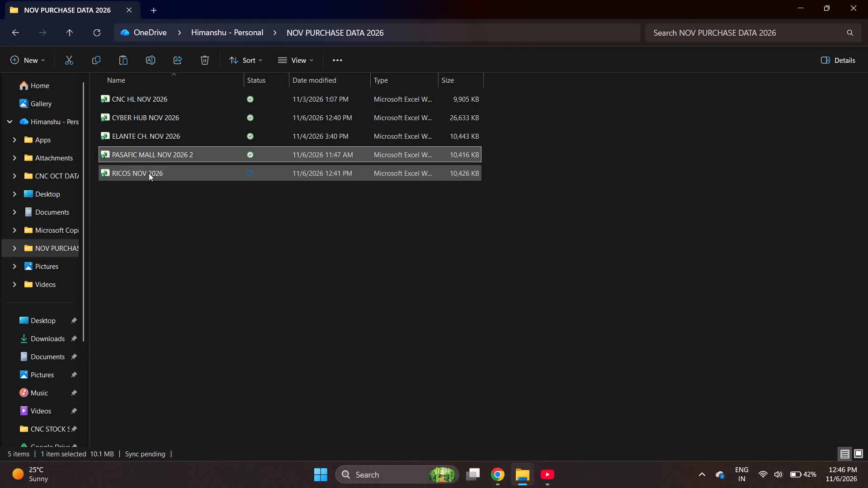
key("Up")
key("Up")
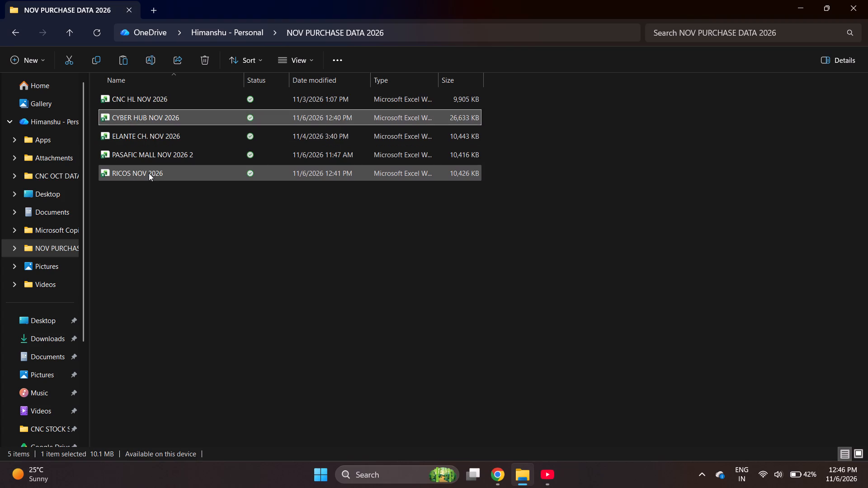
key("Up")
key("Up")
key("Return")
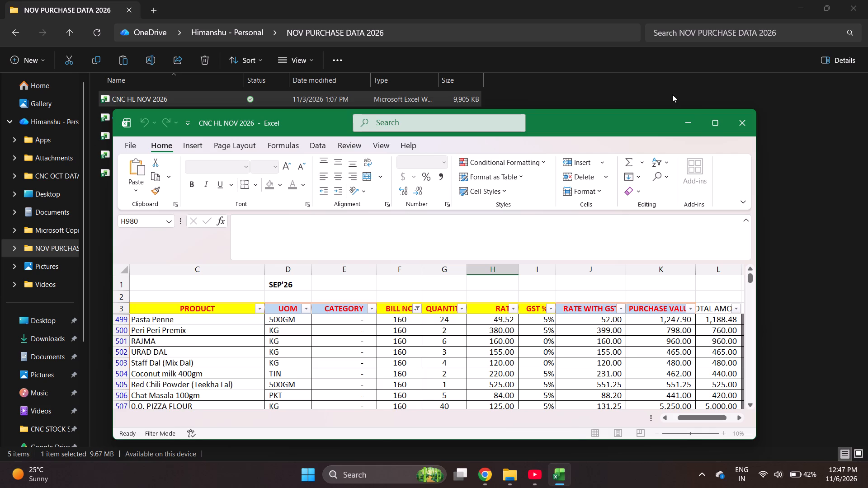
left_click(712, 120)
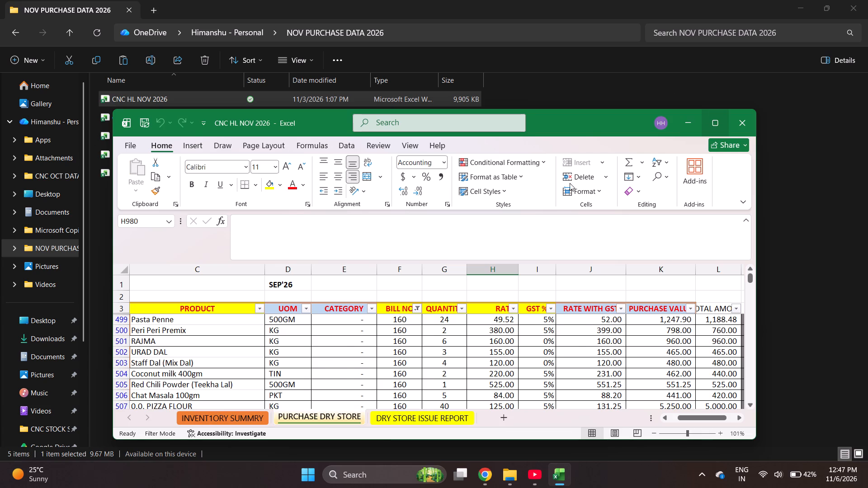
scroll(544, 281, "up", 1)
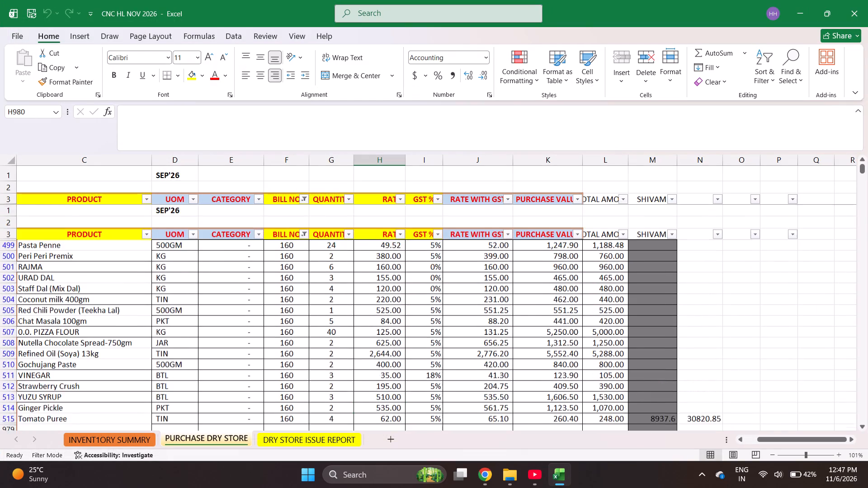
scroll(544, 281, "up", 1)
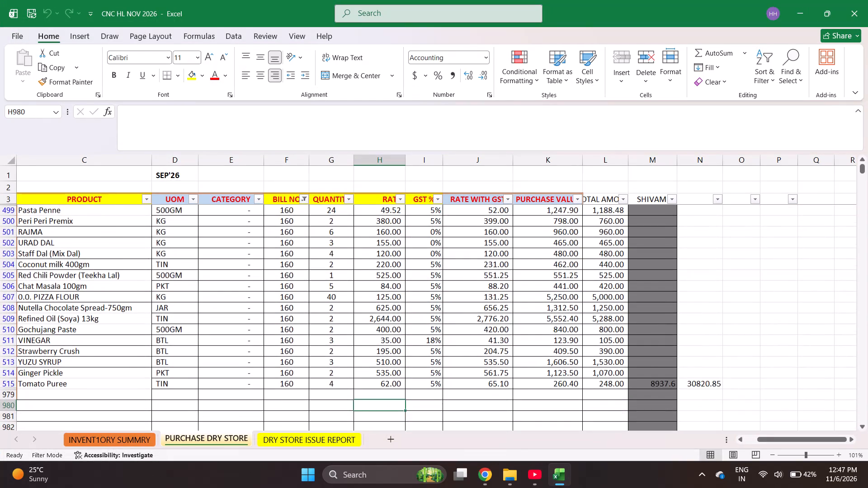
Remove the filters from header row 3 of the PURCHASE DRY STORE sheet so all purchase rows are available.
scroll(297, 351, "right", 2)
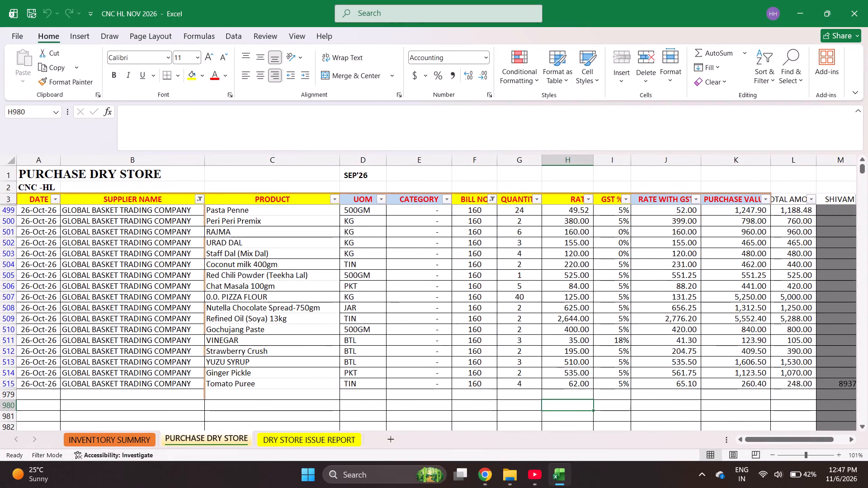
left_click(11, 201)
type("AT")
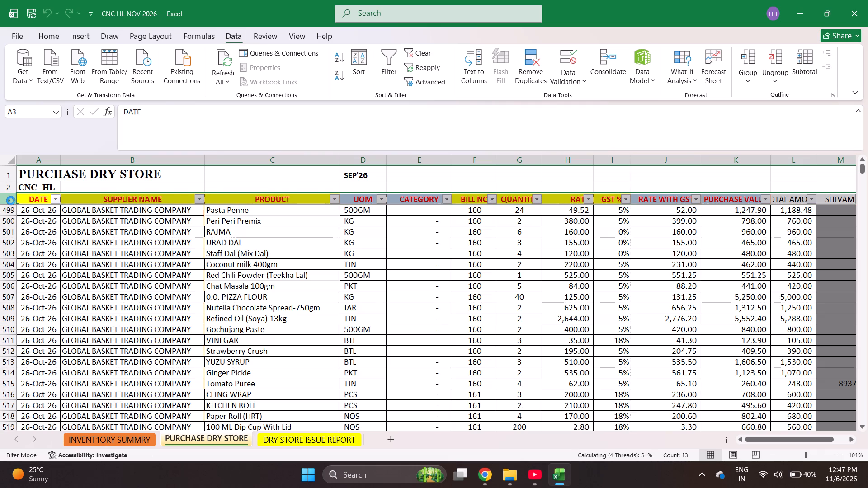
Clear the October DATE, SUPPLIER NAME and PRODUCT entries in columns A to C, from row 4 through row 696.
key("Down")
key("Down")
key("Down")
key("Down")
key("Up")
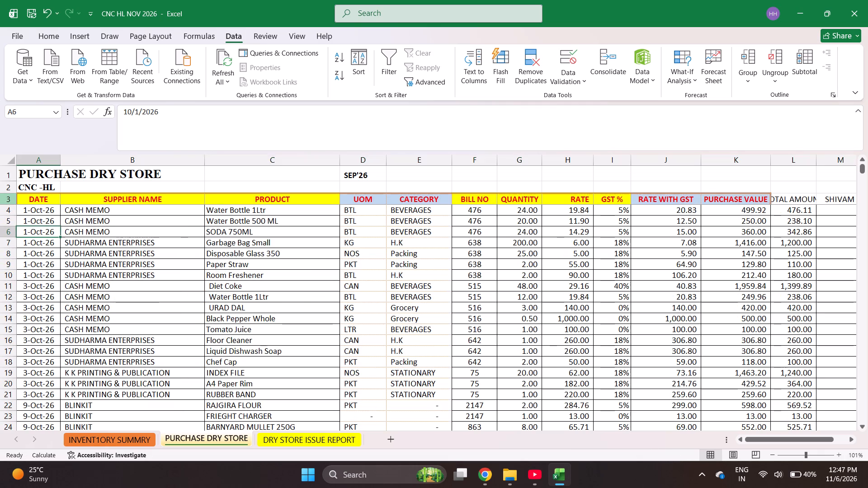
key("Up")
key("Up")
key("Up")
key("Up")
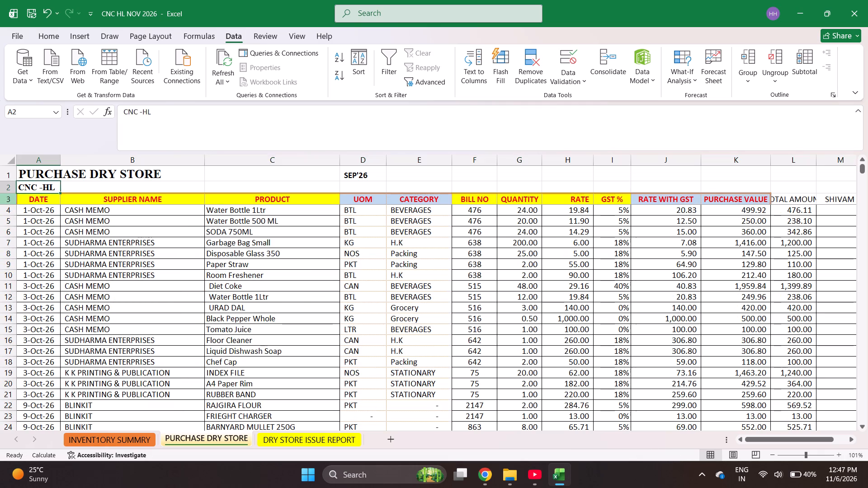
key("Down")
key("Down")
key("shift+Right")
key("shift+Right")
key("shift+Down")
key("shift+Down")
key("shift+Down")
key("shift+Down")
key("shift+Down")
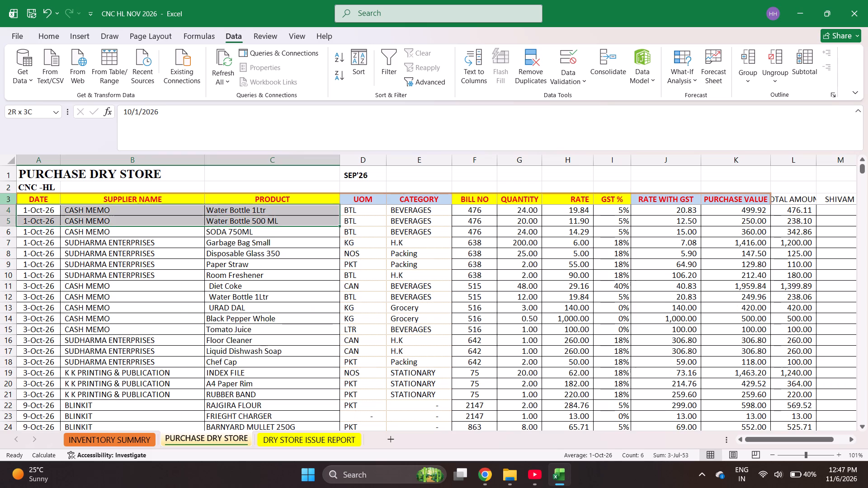
key("ctrl+shift+Down")
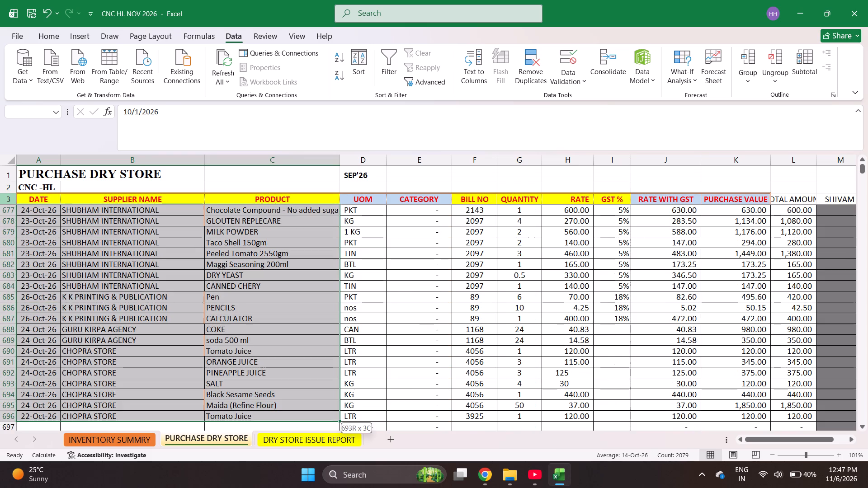
key("ctrl+shift+Down")
key("ctrl+shift+Up")
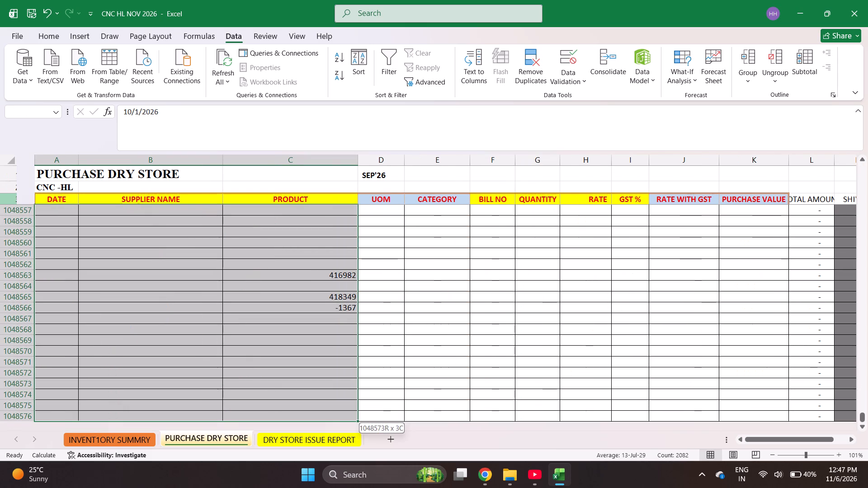
key("Delete")
key("Delete")
key("Delete")
key("Delete")
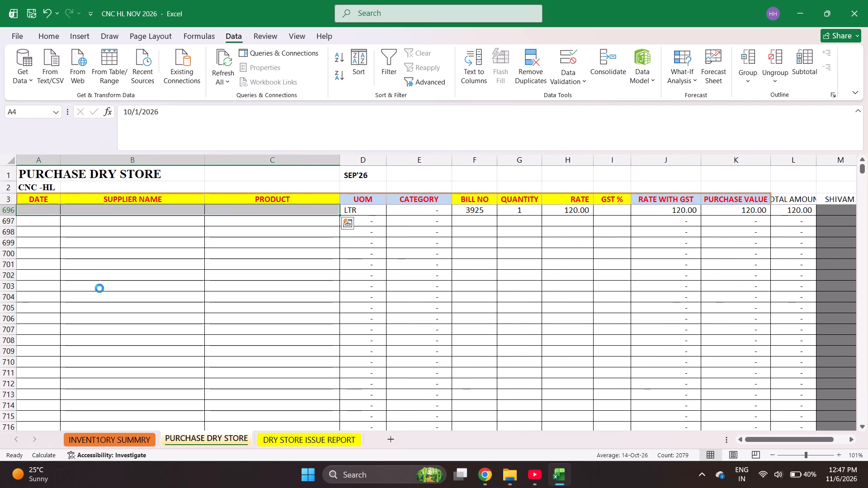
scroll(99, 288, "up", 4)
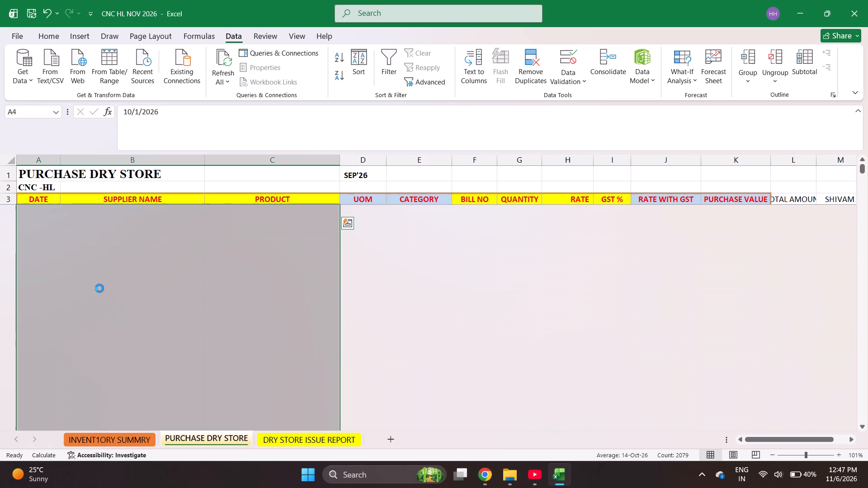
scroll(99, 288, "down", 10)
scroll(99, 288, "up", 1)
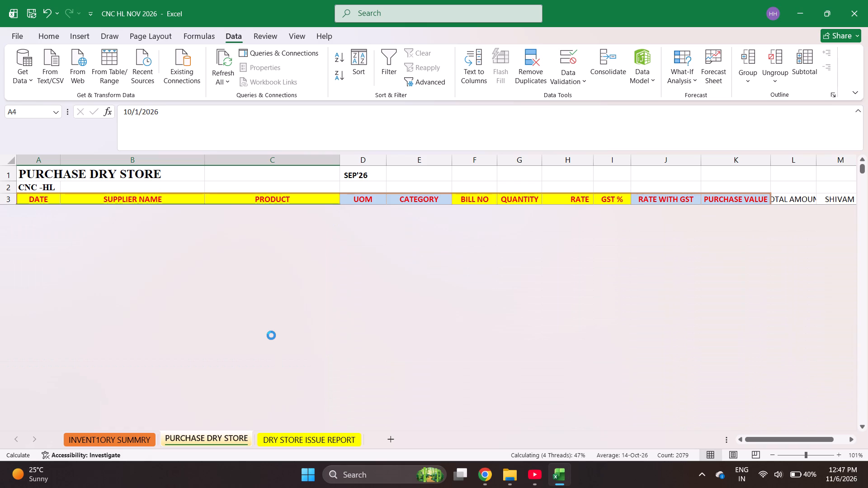